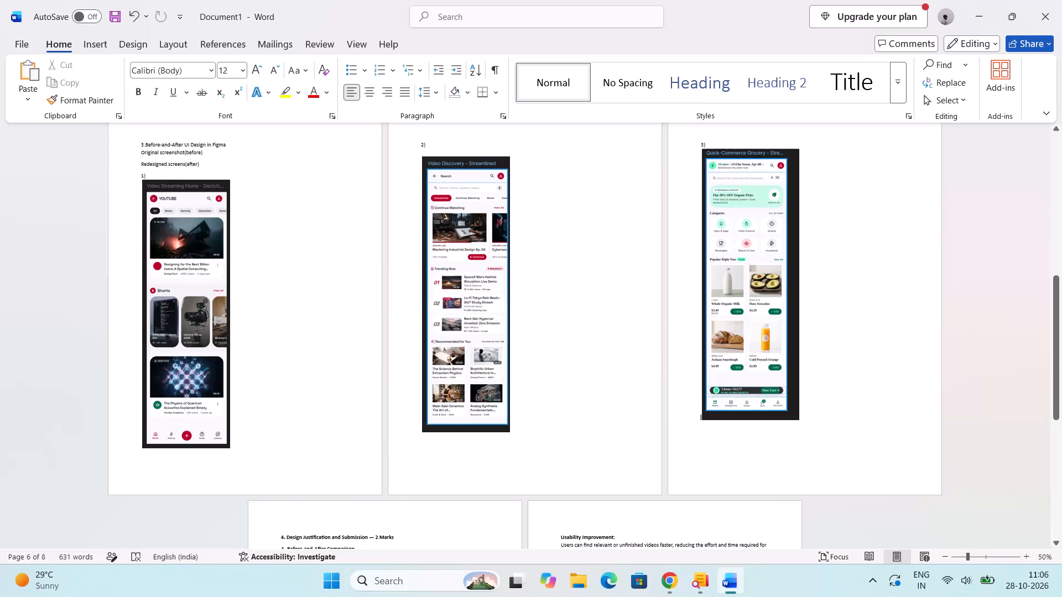
pyautogui.scroll(1, 425, 277)
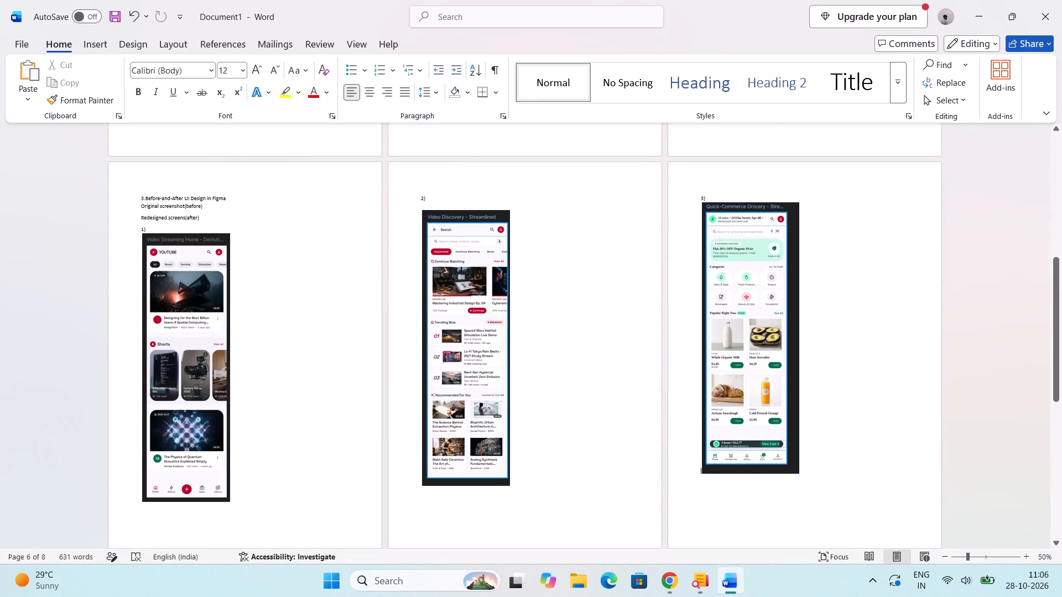
pyautogui.click(217, 208)
pyautogui.press('Return')
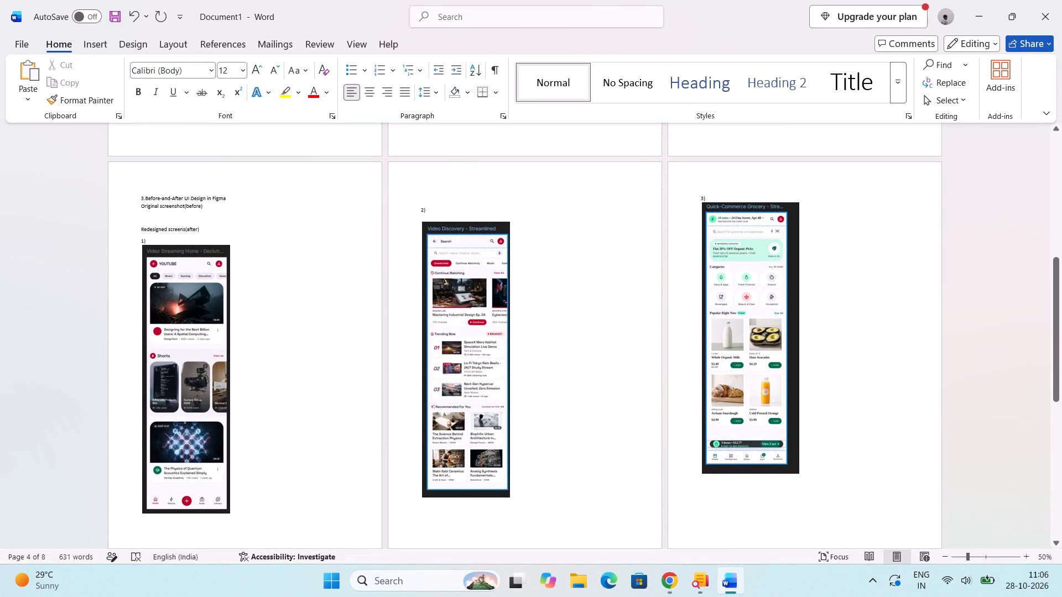
pyautogui.hotkey('alt', 'Tab')
pyautogui.hotkey('alt', 'Tab')
pyautogui.click(572, 588)
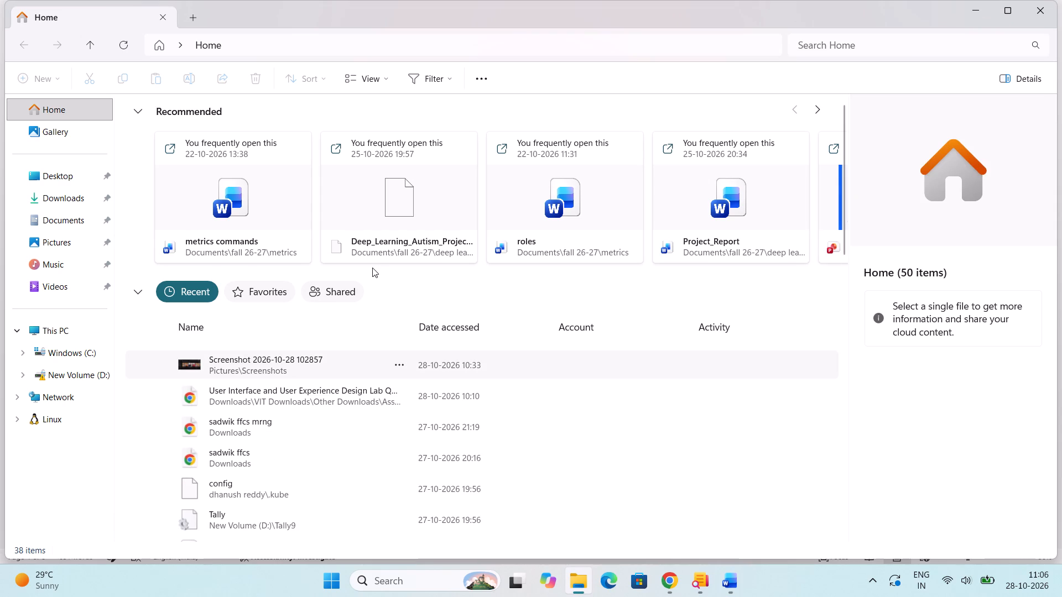
pyautogui.doubleClick(89, 244)
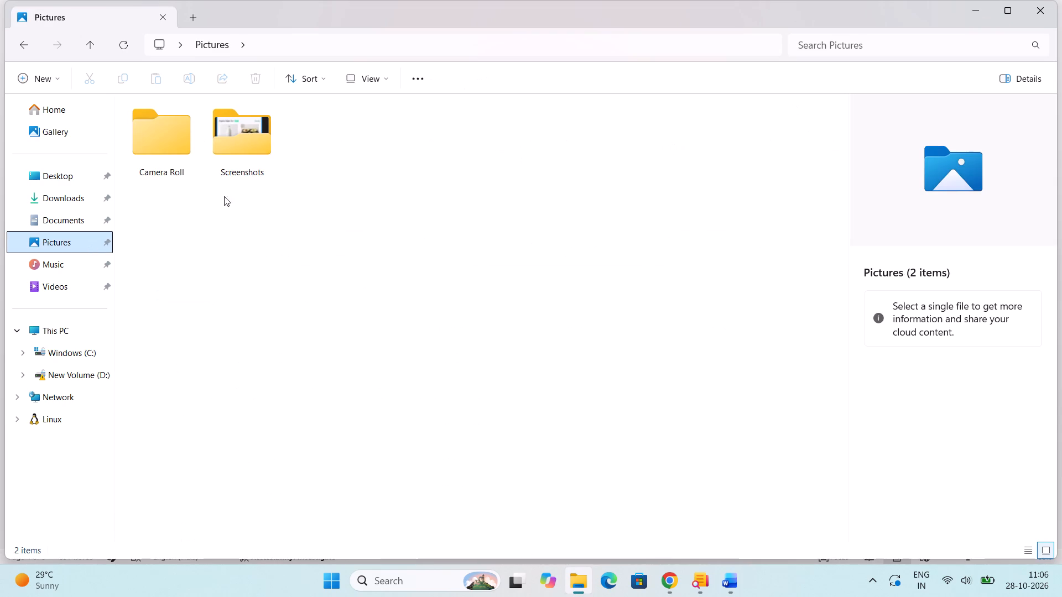
pyautogui.doubleClick(236, 143)
pyautogui.scroll(-4, 306, 303)
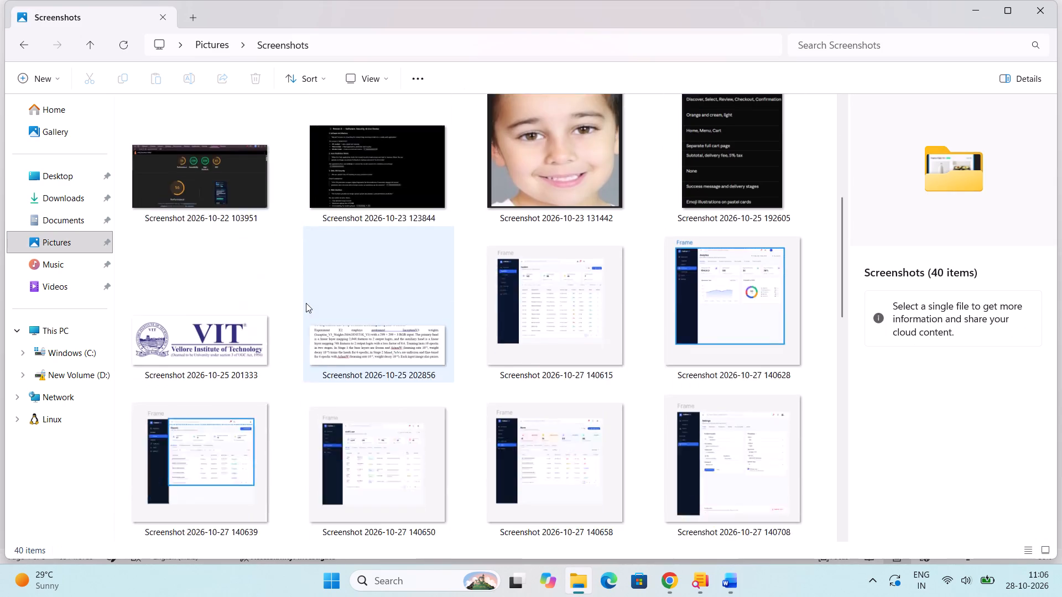
pyautogui.scroll(-14, 306, 303)
pyautogui.scroll(-7, 306, 303)
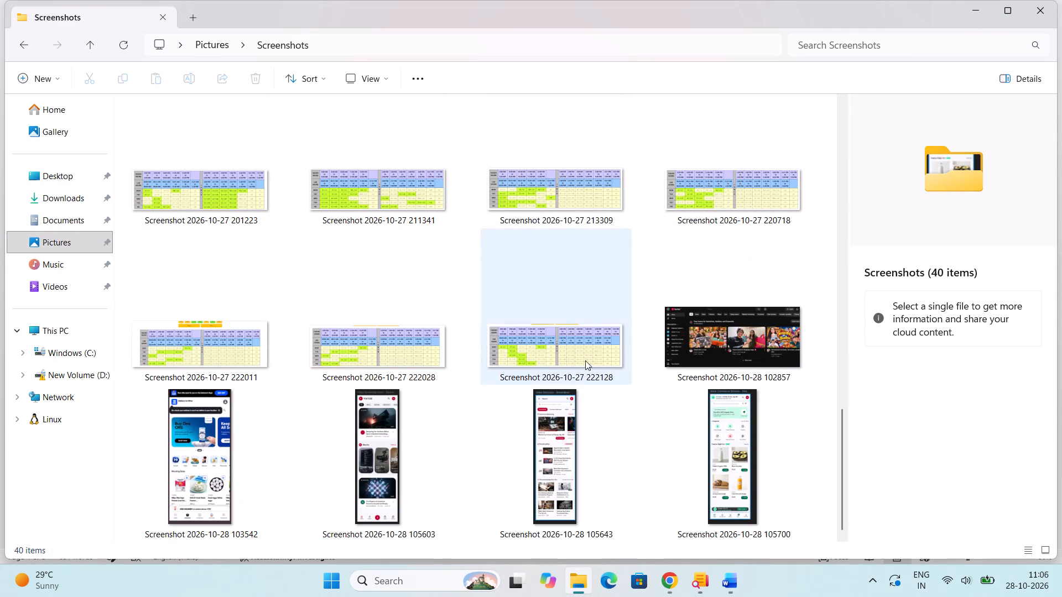
pyautogui.click(694, 318)
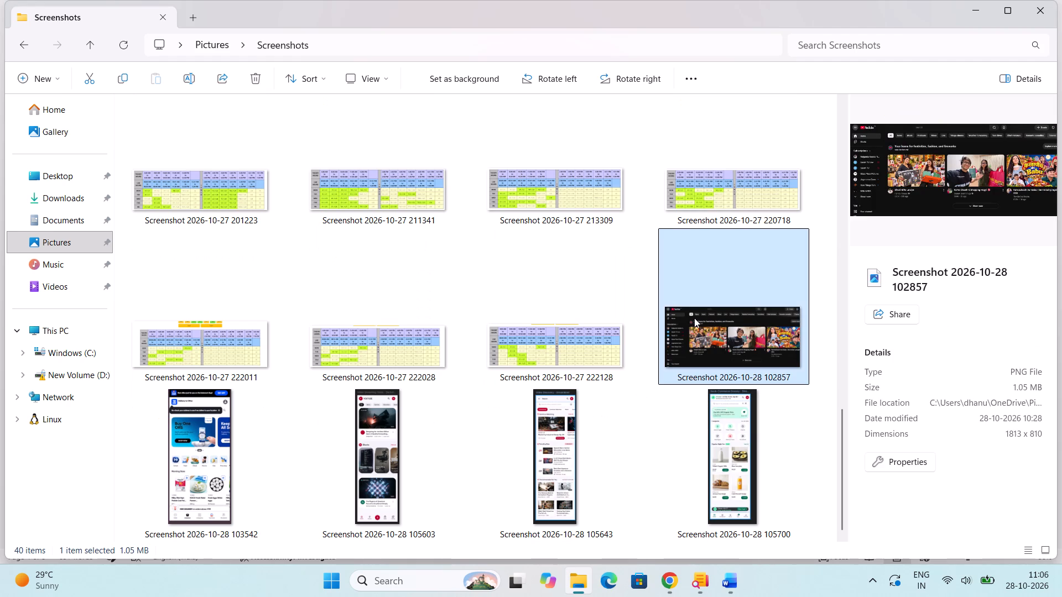
pyautogui.hotkey('ctrl', 'c')
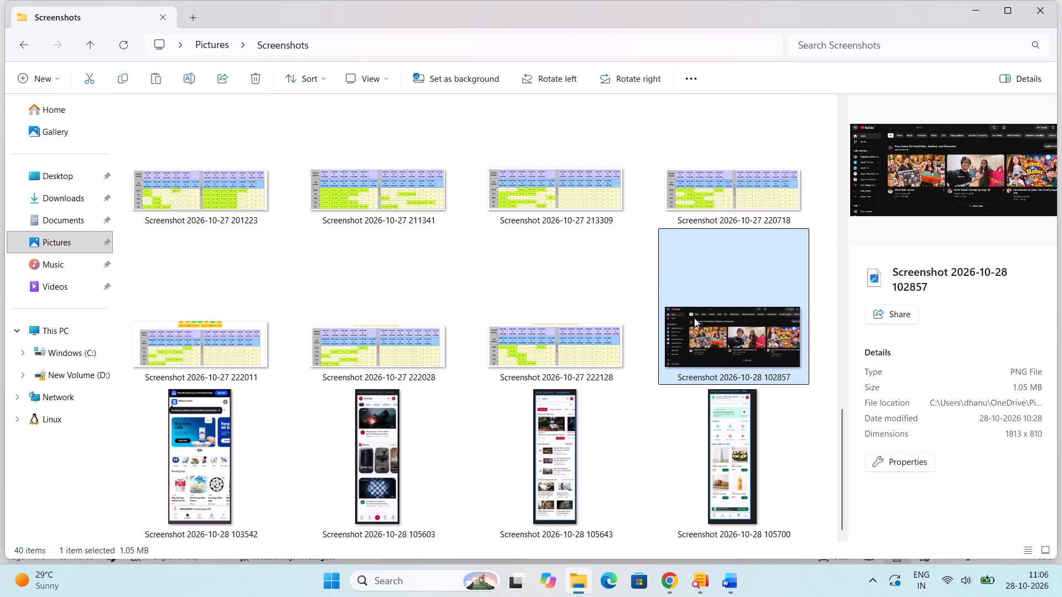
pyautogui.hotkey('alt', 'Tab')
pyautogui.hotkey('ctrl', 'v')
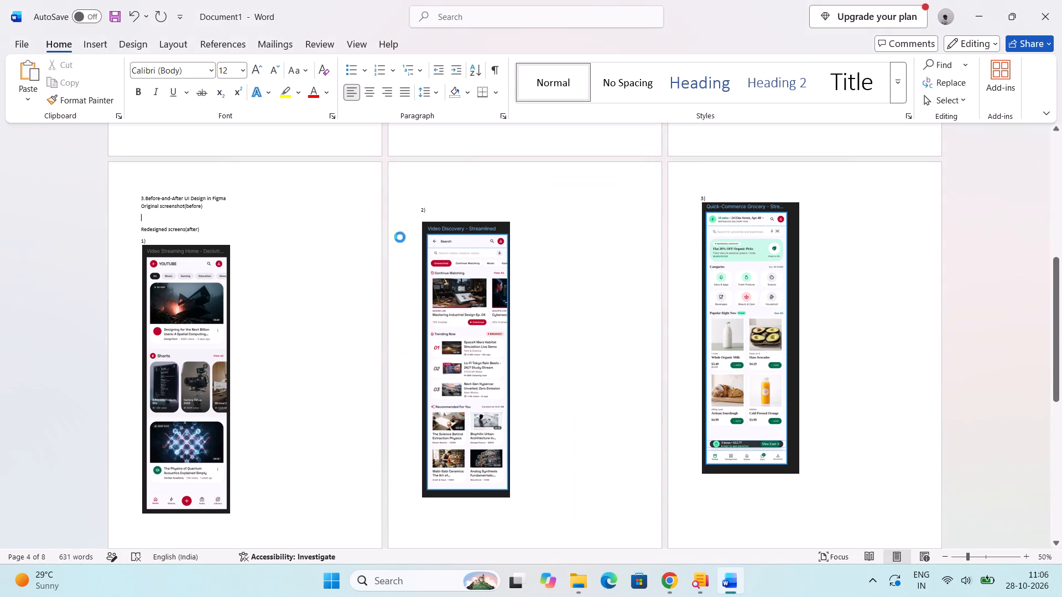
pyautogui.hotkey('alt', 'Tab')
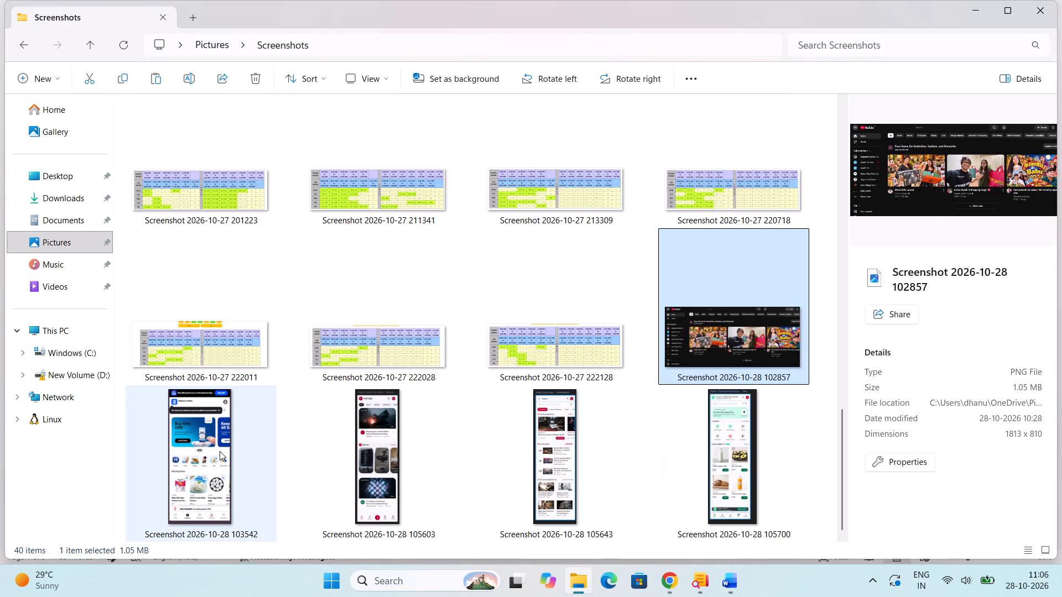
pyautogui.click(220, 451)
pyautogui.hotkey('ctrl', 'c')
pyautogui.hotkey('alt', 'Tab')
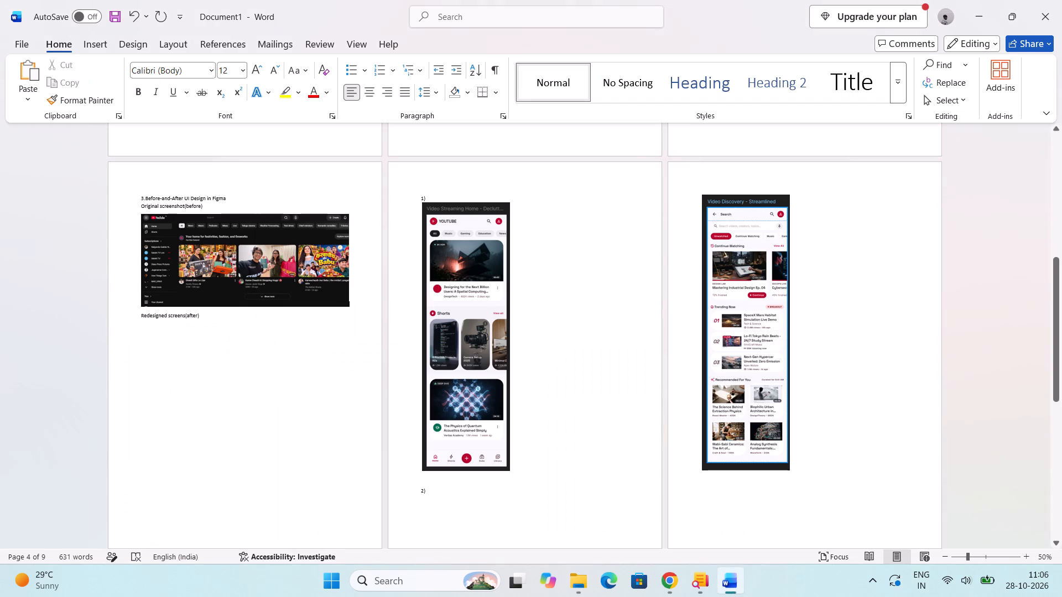
pyautogui.hotkey('shift', 'Return')
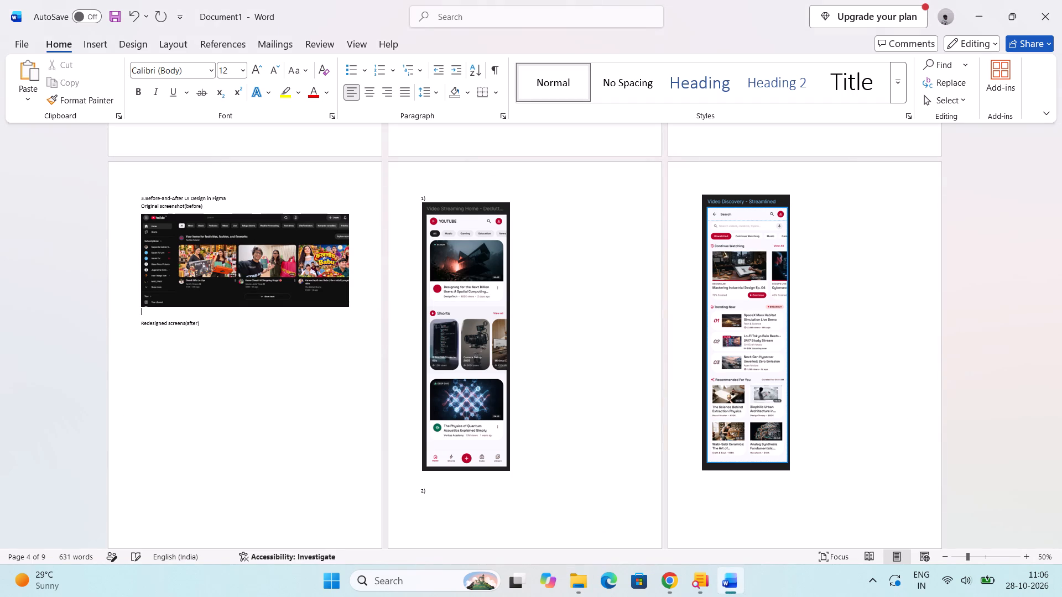
pyautogui.hotkey('ctrl', 'v')
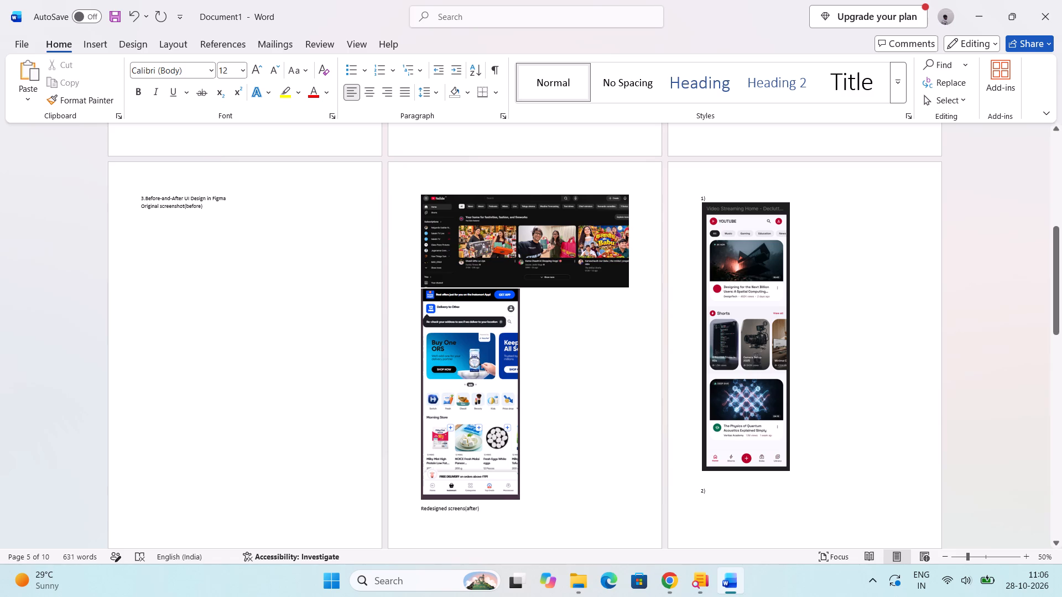
# Add a line break at the end of the "Original screenshot(before)" line.
pyautogui.click(160, 470)
pyautogui.click(231, 206)
pyautogui.scroll(-2, 417, 370)
pyautogui.click(179, 328)
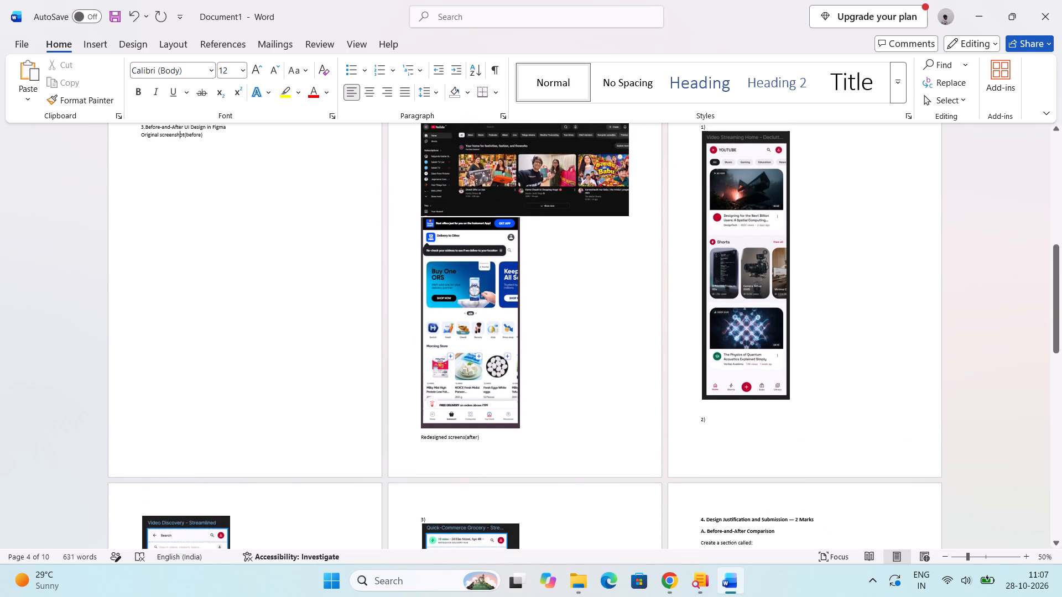
pyautogui.click(164, 311)
pyautogui.click(227, 139)
pyautogui.hotkey('shift', 'Return')
pyautogui.scroll(1, 457, 151)
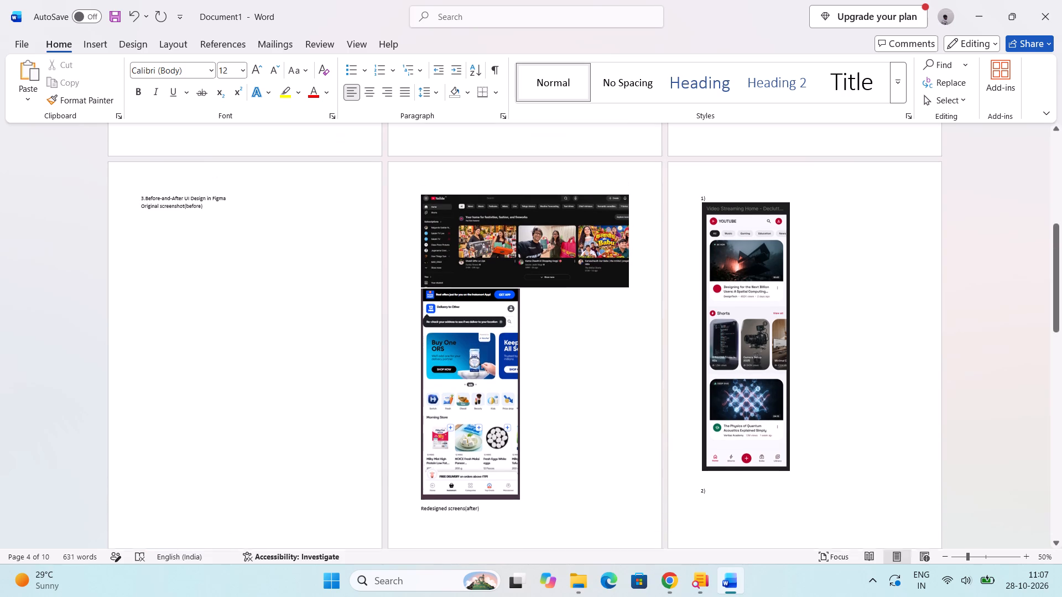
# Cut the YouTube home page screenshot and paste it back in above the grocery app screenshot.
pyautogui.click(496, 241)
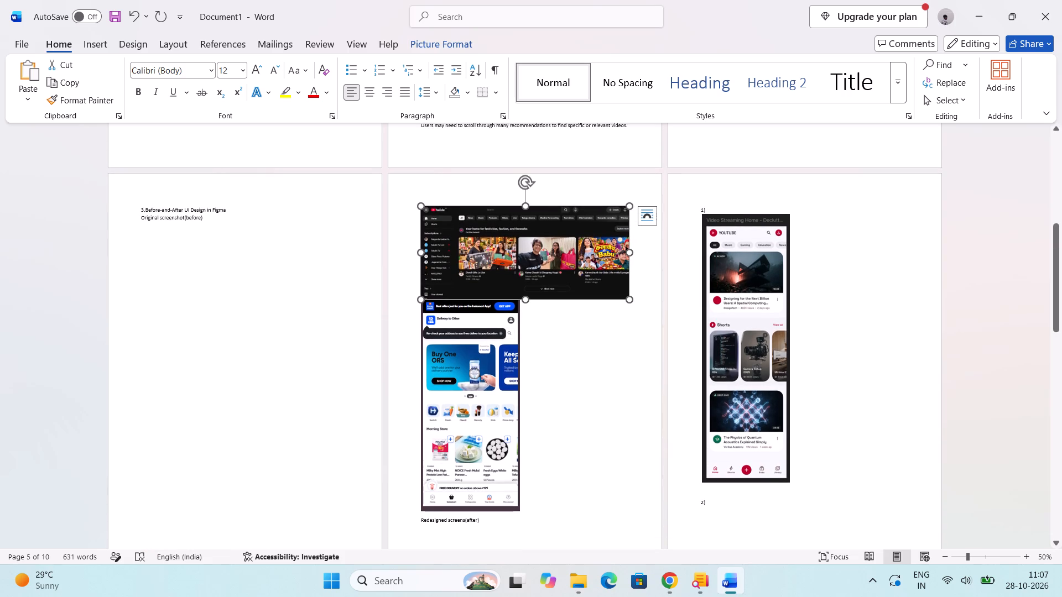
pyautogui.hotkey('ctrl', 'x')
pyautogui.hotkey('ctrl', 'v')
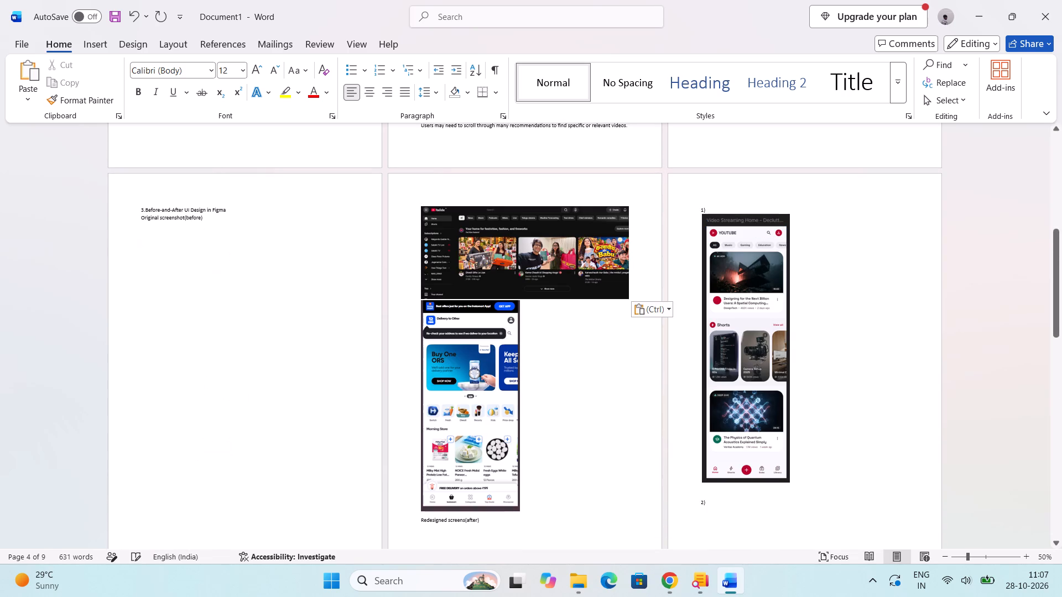
# Start a new paragraph after the YouTube screenshot to separate it from the grocery app screenshot.
pyautogui.click(632, 292)
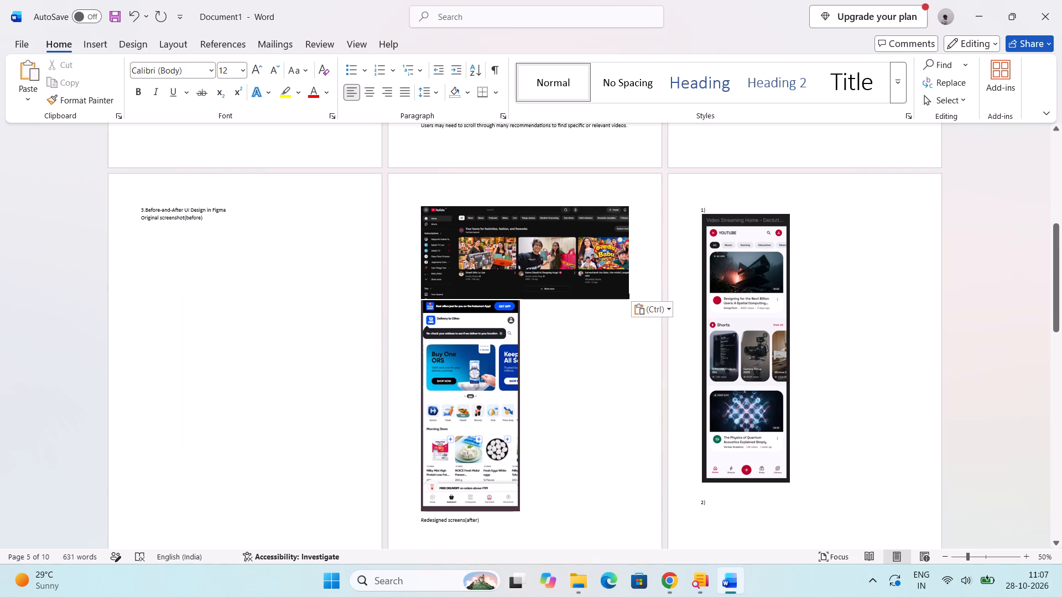
pyautogui.press('Return')
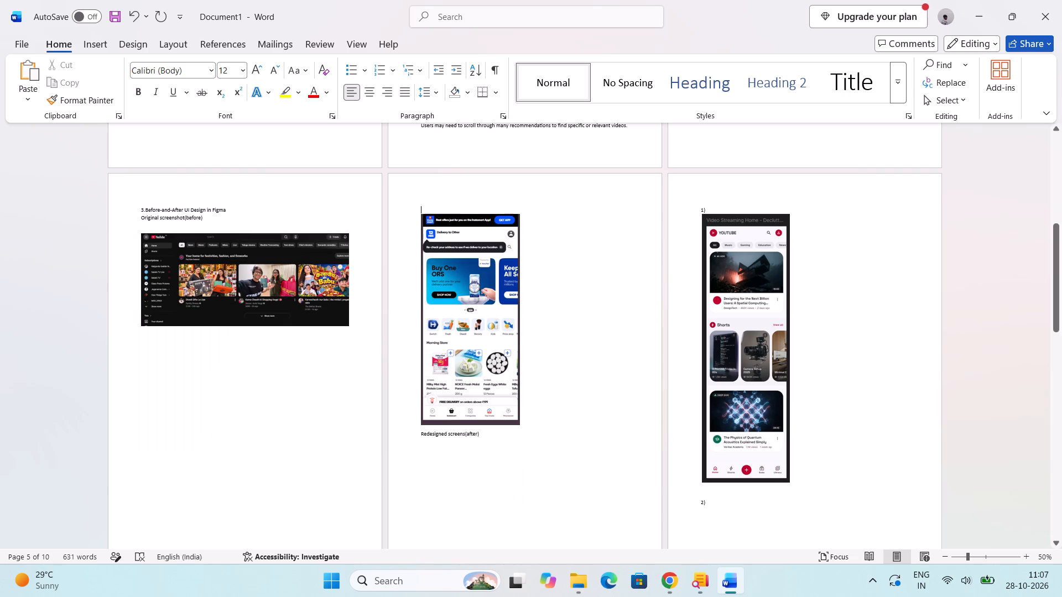
# Insert six empty paragraphs above the "Redesigned screens(after)" line.
pyautogui.click(415, 436)
pyautogui.press('Return')
pyautogui.press('Return')
pyautogui.press('Return')
pyautogui.press('Return')
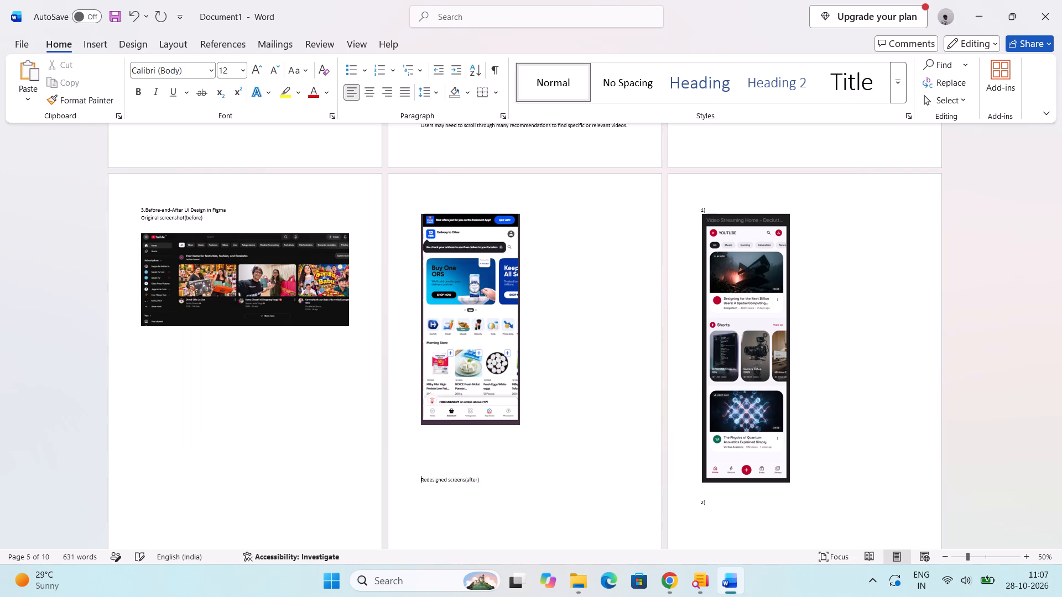
pyautogui.press('Return')
pyautogui.press('Return')
# Add a line break directly after the YouTube home page screenshot.
pyautogui.click(353, 319)
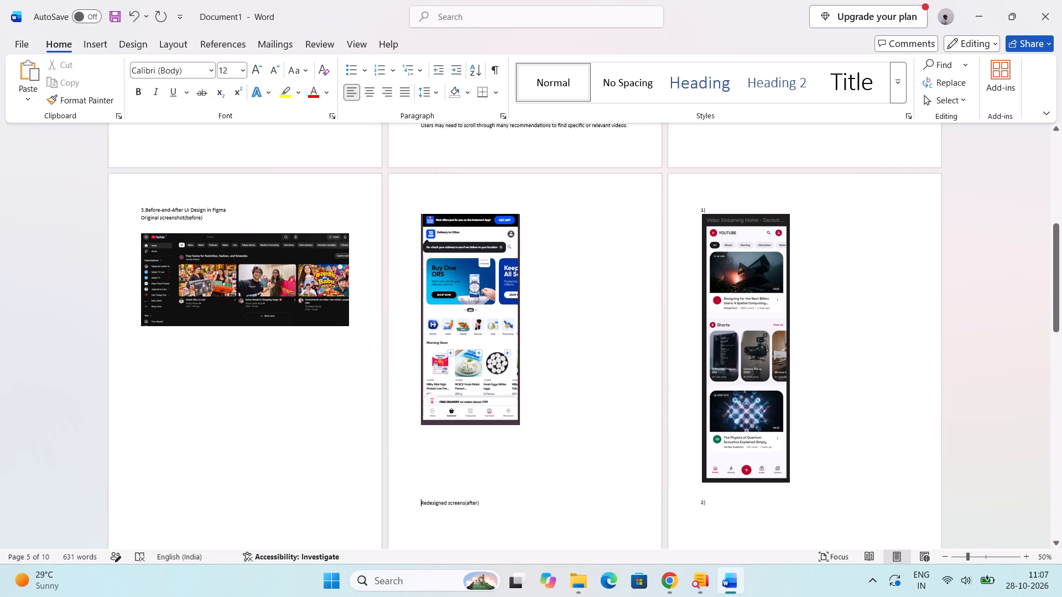
pyautogui.hotkey('shift', 'Return')
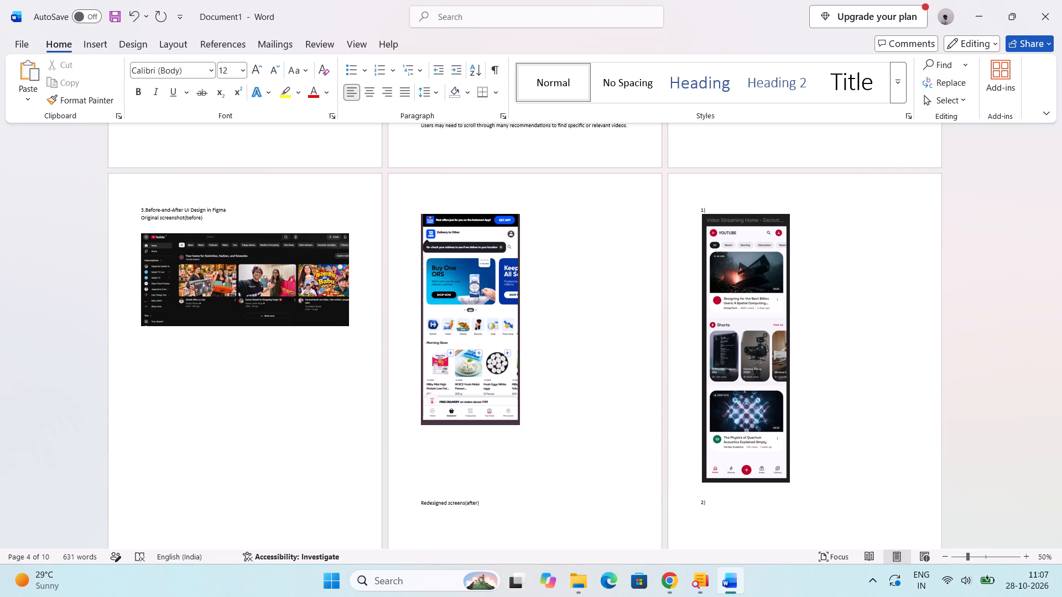
# Copy the Problem 1 side heading "Visual Clutter on Home Screen" and paste it after "1)" as the first redesigned screen's title.
pyautogui.click(710, 210)
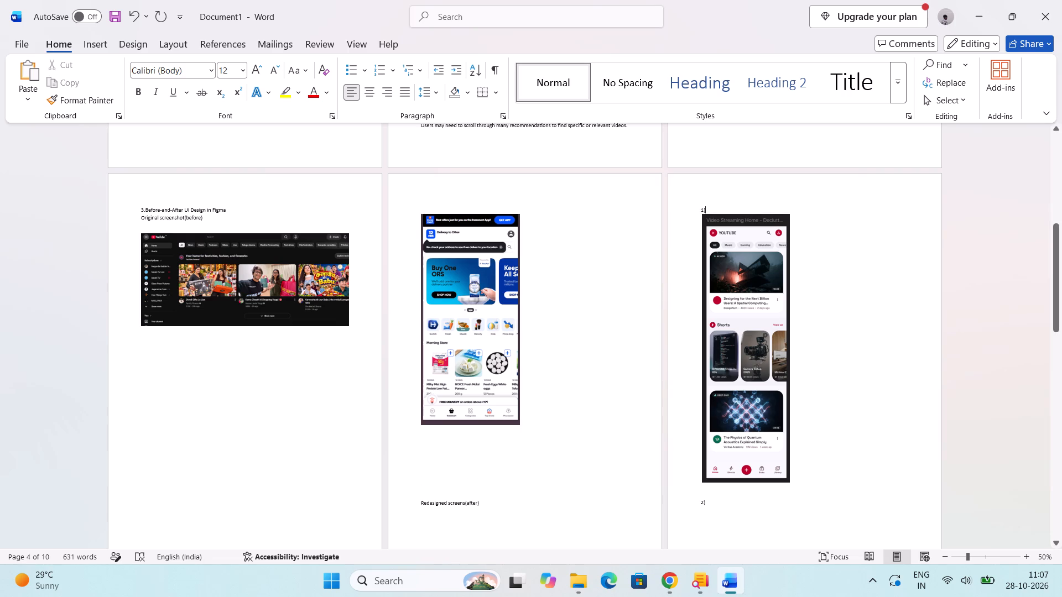
pyautogui.scroll(6, 544, 370)
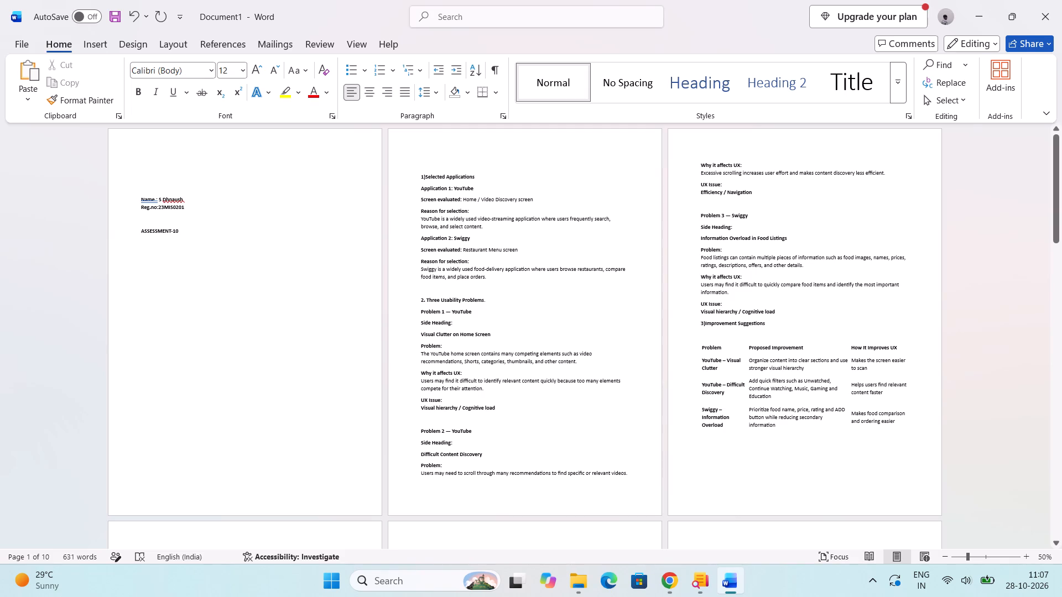
pyautogui.moveTo(416, 335); pyautogui.dragTo(508, 337)
pyautogui.hotkey('ctrl', 'c')
pyautogui.scroll(-3, 505, 398)
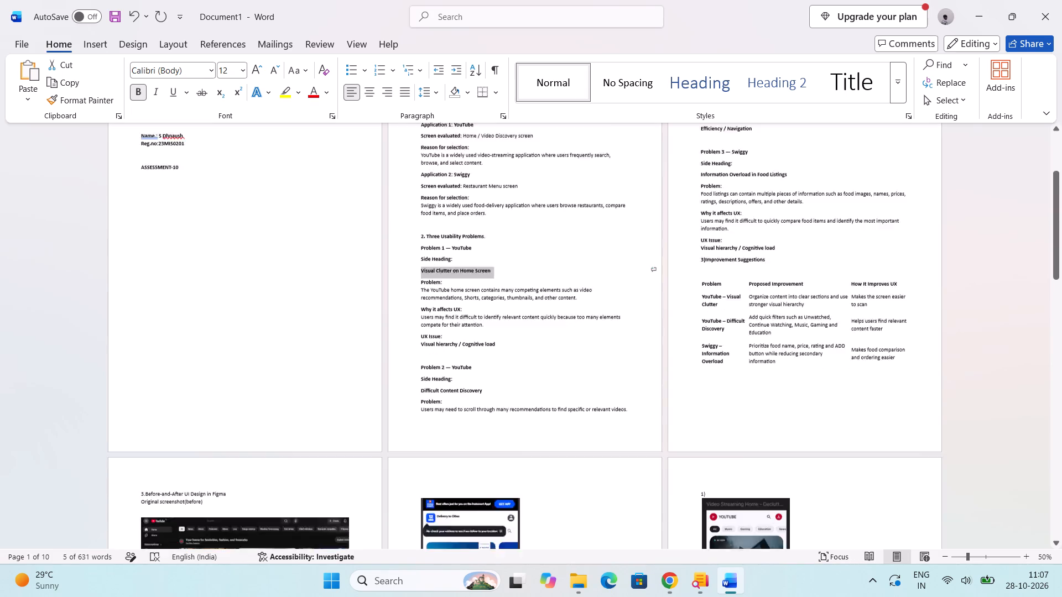
pyautogui.scroll(-3, 505, 398)
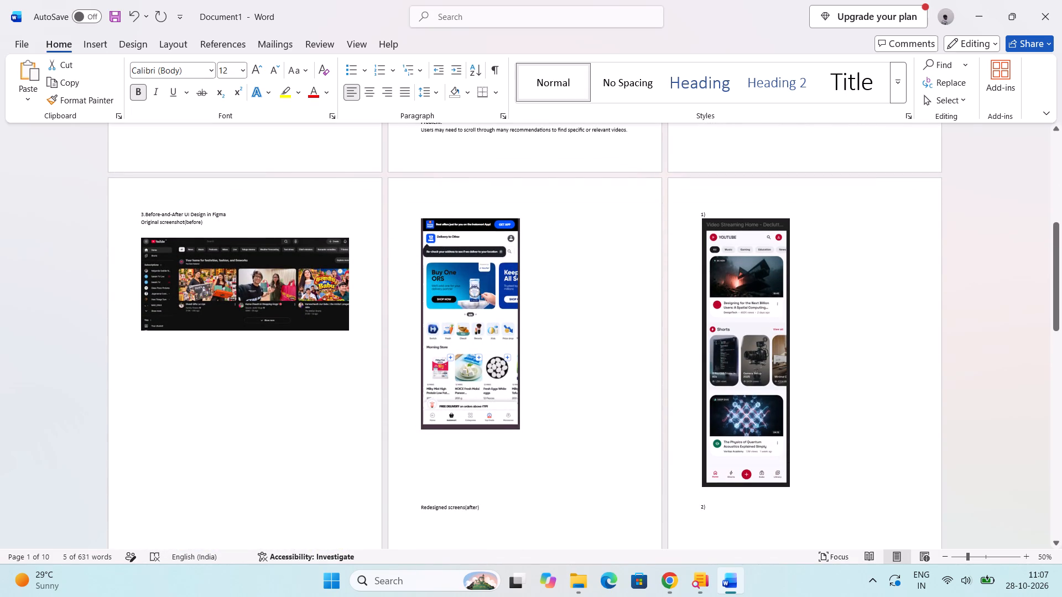
pyautogui.click(723, 208)
pyautogui.hotkey('ctrl', 'v')
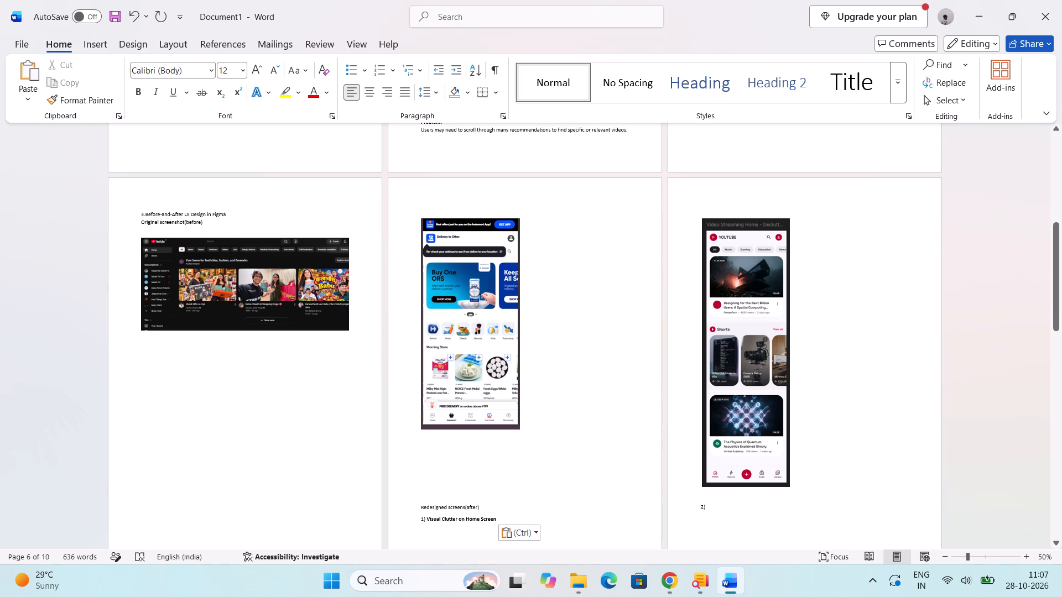
# Copy the Problem 2 side heading "Difficult Content Discovery" and paste it after "2)" as the second redesigned screen's title.
pyautogui.scroll(4, 529, 224)
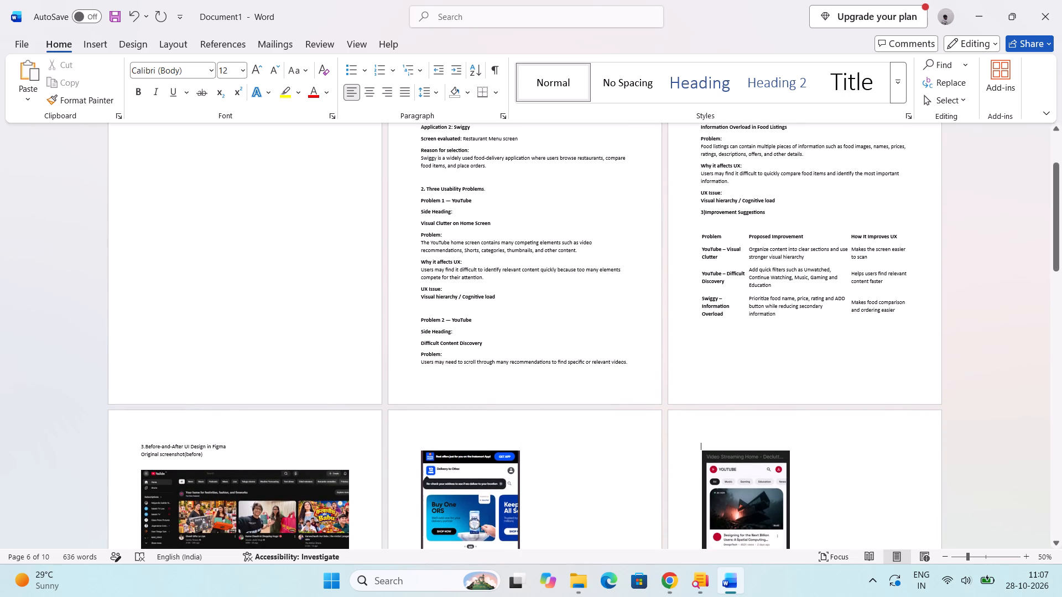
pyautogui.moveTo(419, 342); pyautogui.dragTo(493, 344)
pyautogui.hotkey('ctrl', 'c')
pyautogui.scroll(-7, 540, 397)
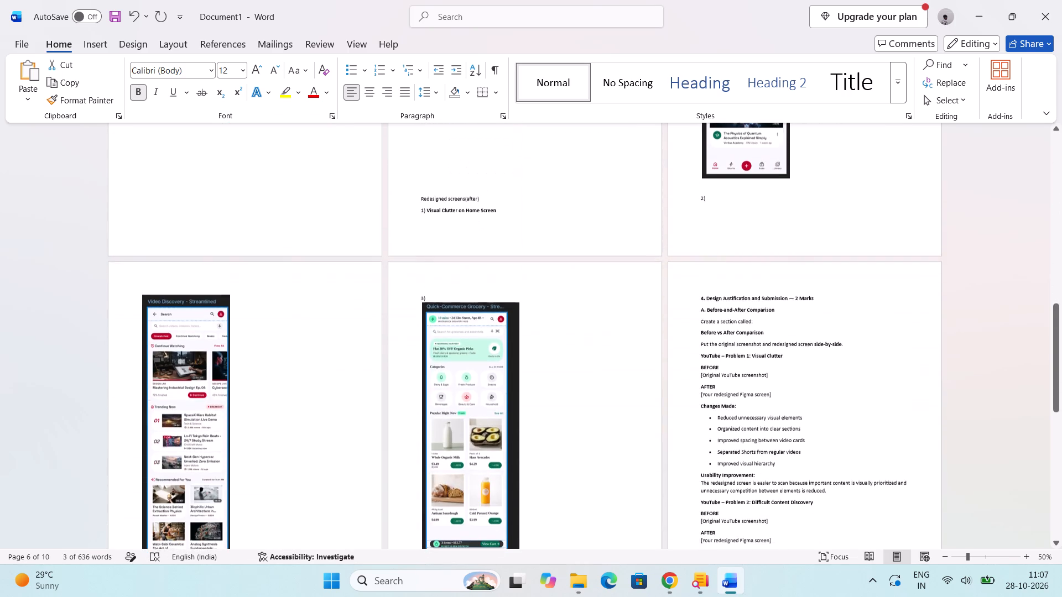
pyautogui.scroll(1, 513, 293)
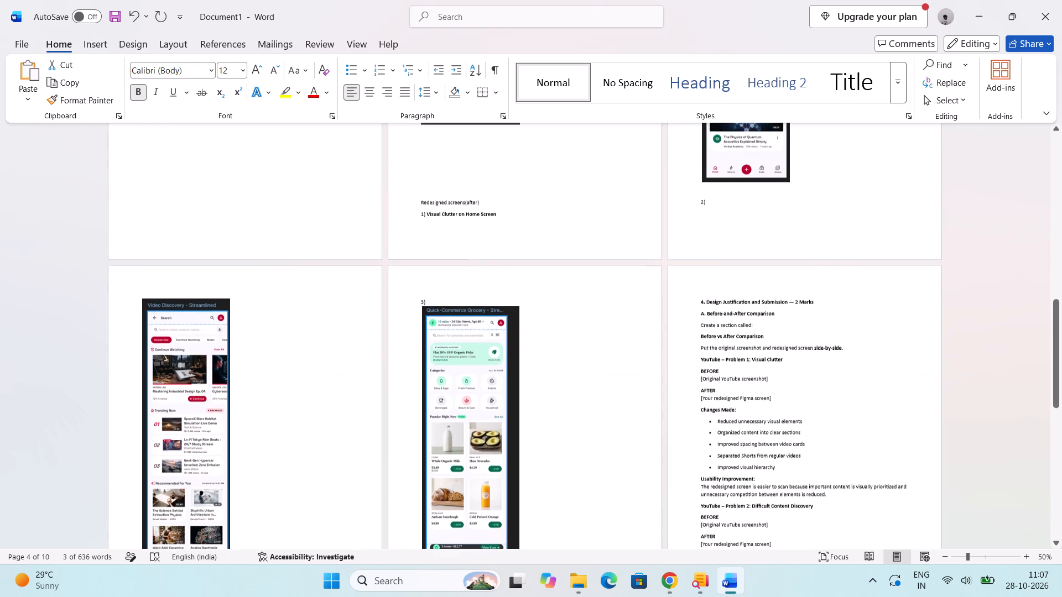
pyautogui.click(709, 203)
pyautogui.hotkey('ctrl', 'v')
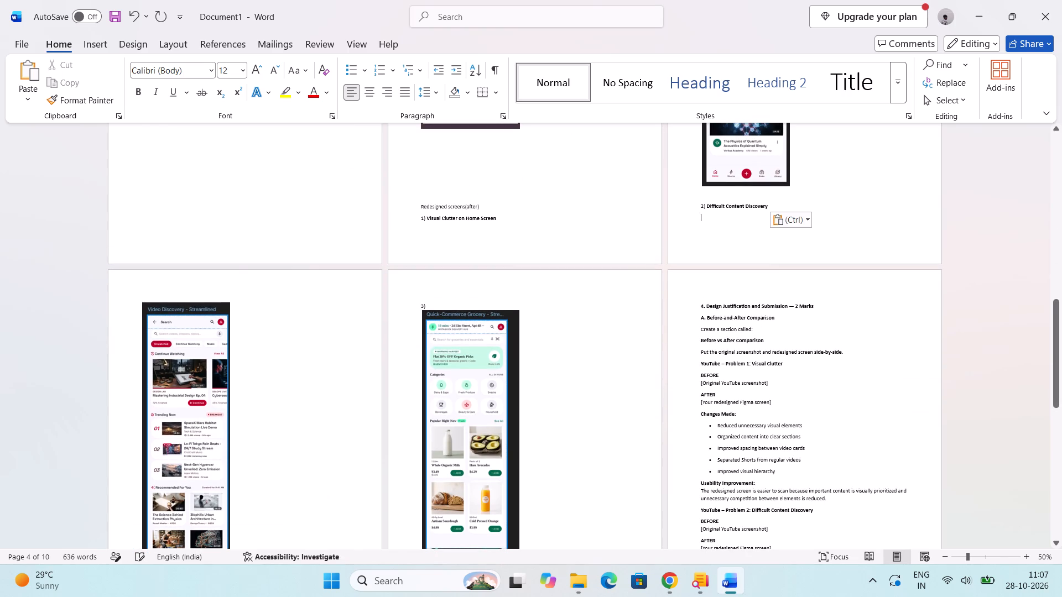
# Copy the Problem 3 side heading "Information Overload in Food Listings" and paste it after "3)" as the third redesigned screen's title.
pyautogui.scroll(13, 520, 288)
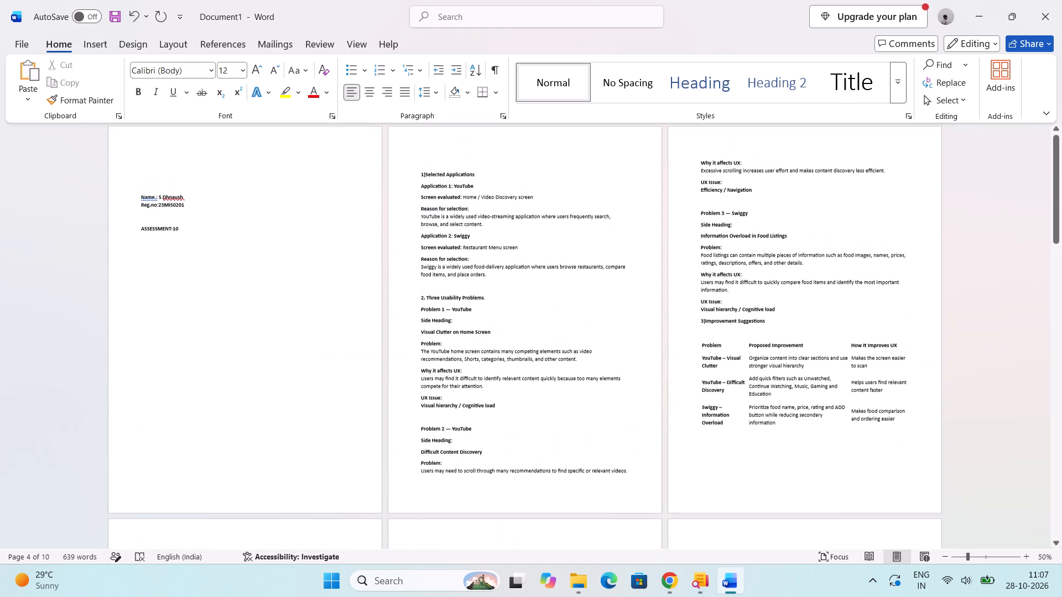
pyautogui.scroll(1, 520, 288)
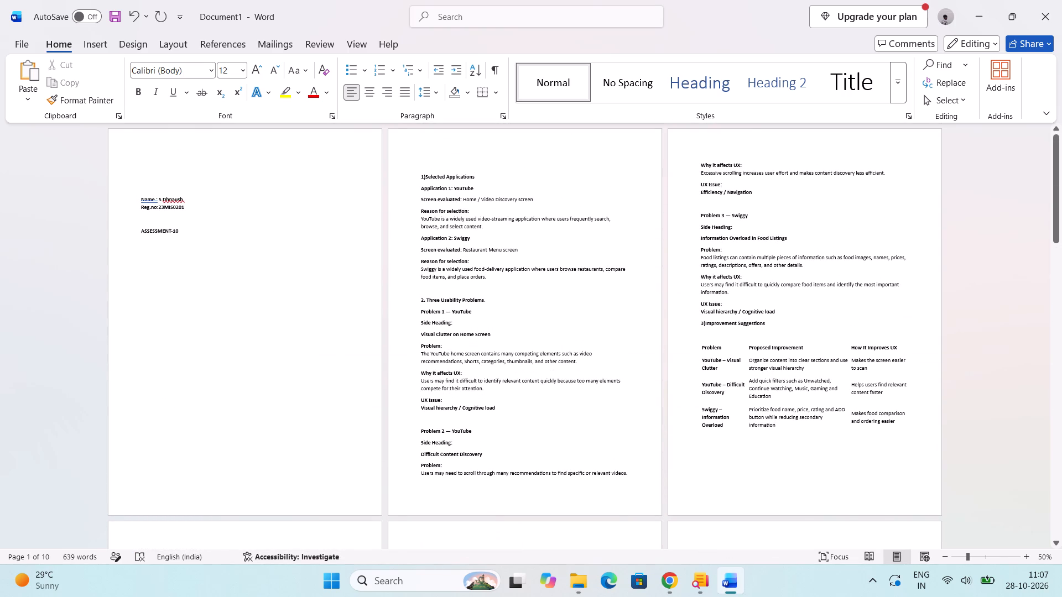
pyautogui.moveTo(700, 237); pyautogui.dragTo(795, 236)
pyautogui.hotkey('ctrl', 'c')
pyautogui.scroll(-3, 713, 357)
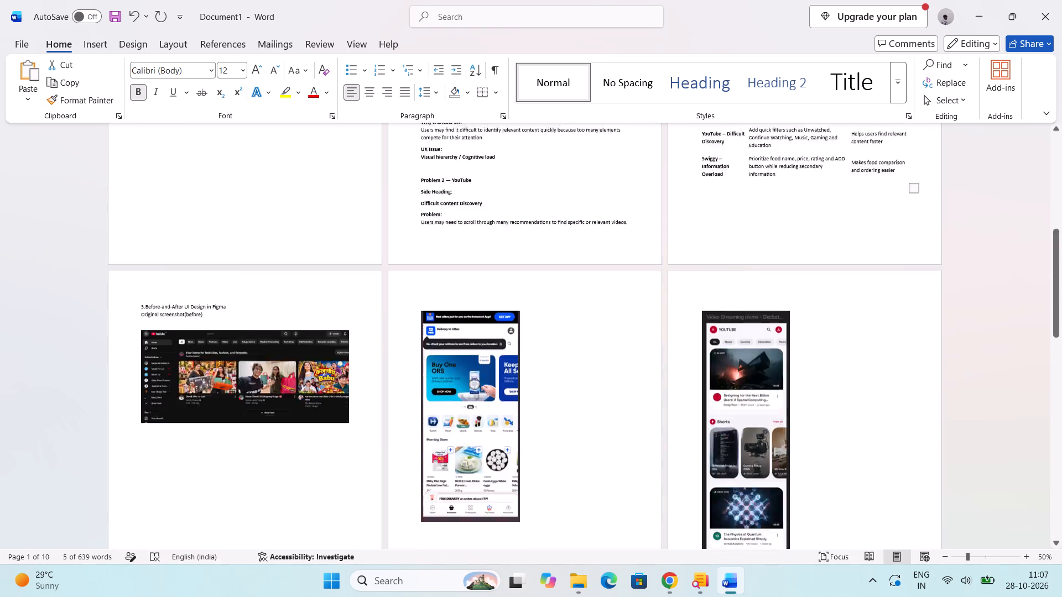
pyautogui.scroll(-8, 713, 357)
pyautogui.scroll(1, 713, 357)
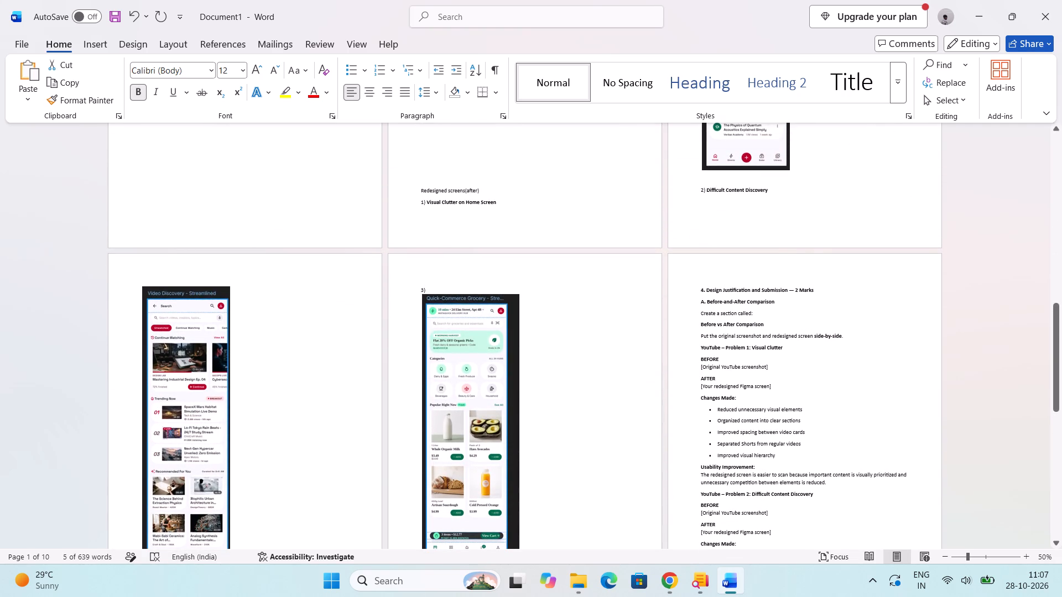
pyautogui.click(436, 287)
pyautogui.hotkey('ctrl', 'v')
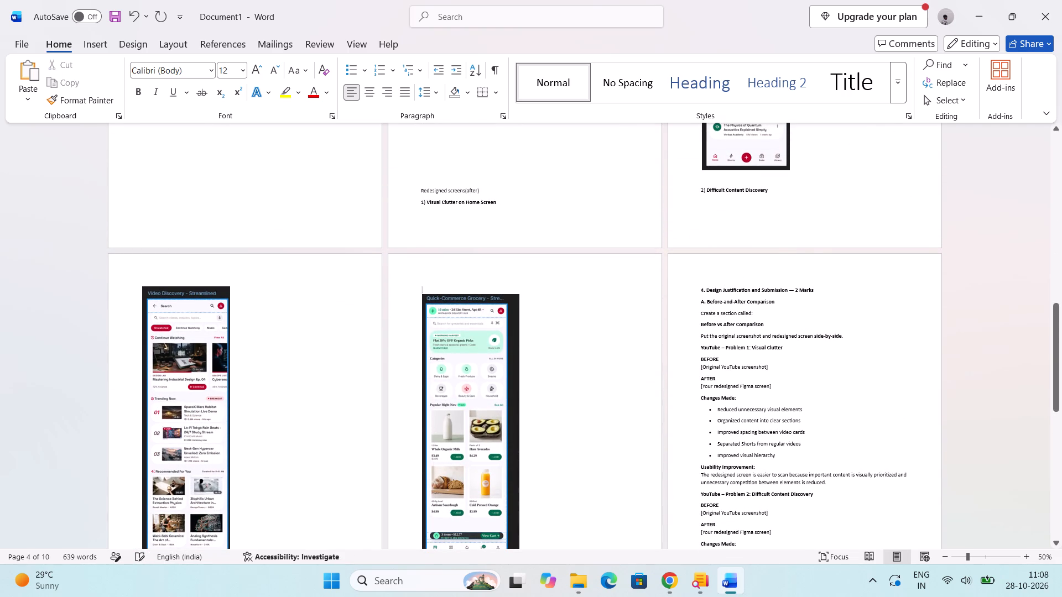
# Review the report's pages, from the problem descriptions through the titled redesigned screens to the design justification section.
pyautogui.scroll(-3, 436, 287)
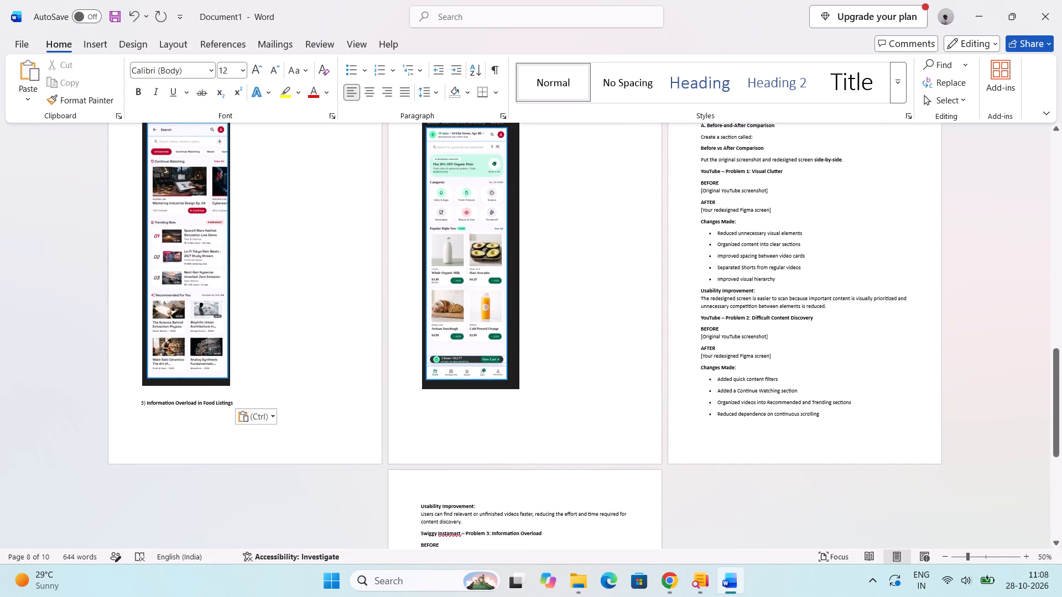
pyautogui.scroll(6, 373, 317)
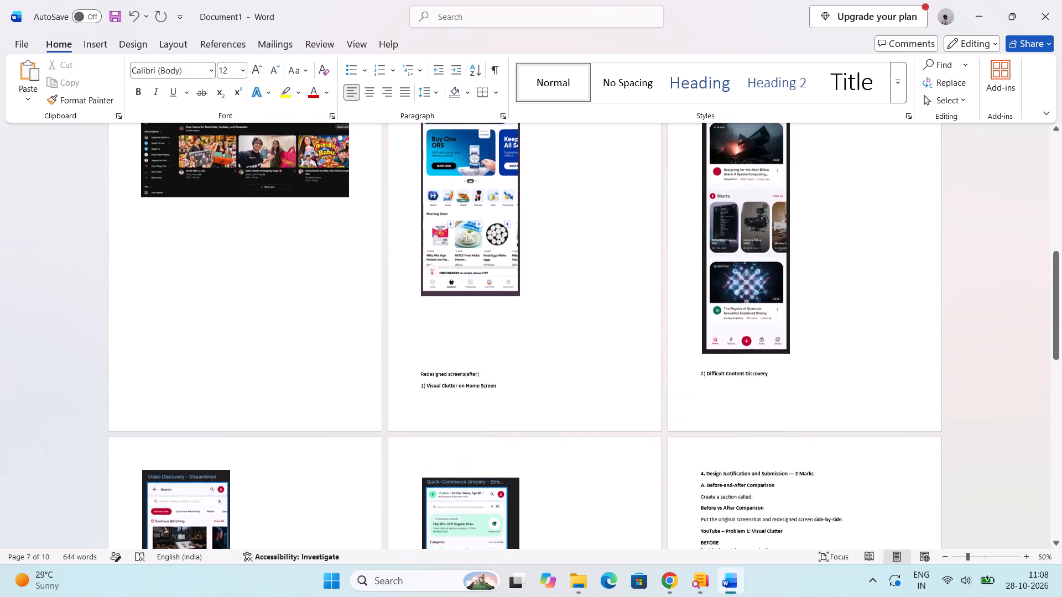
pyautogui.scroll(5, 373, 317)
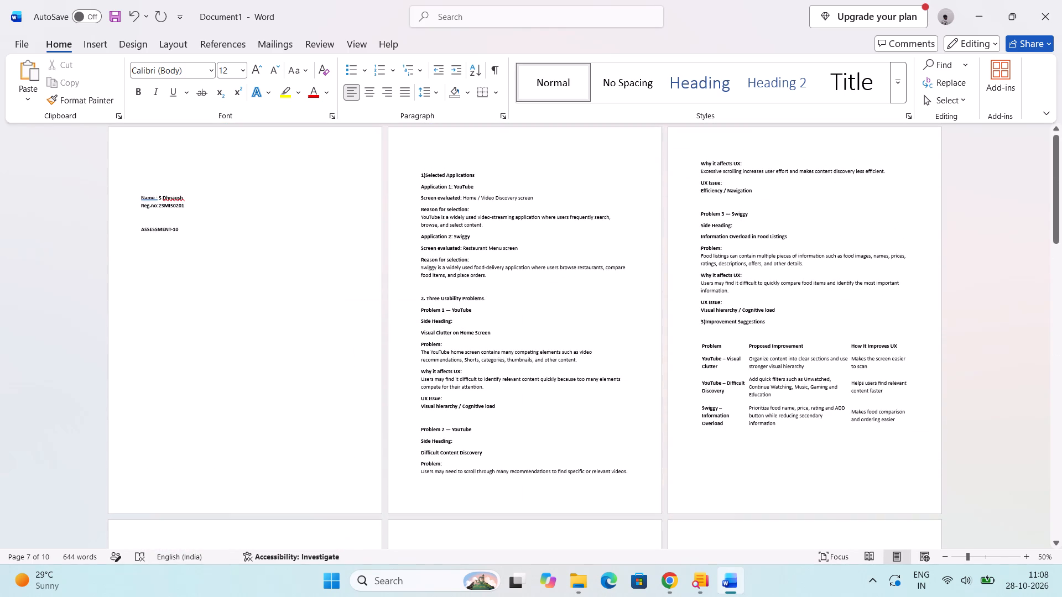
pyautogui.scroll(-3, 641, 227)
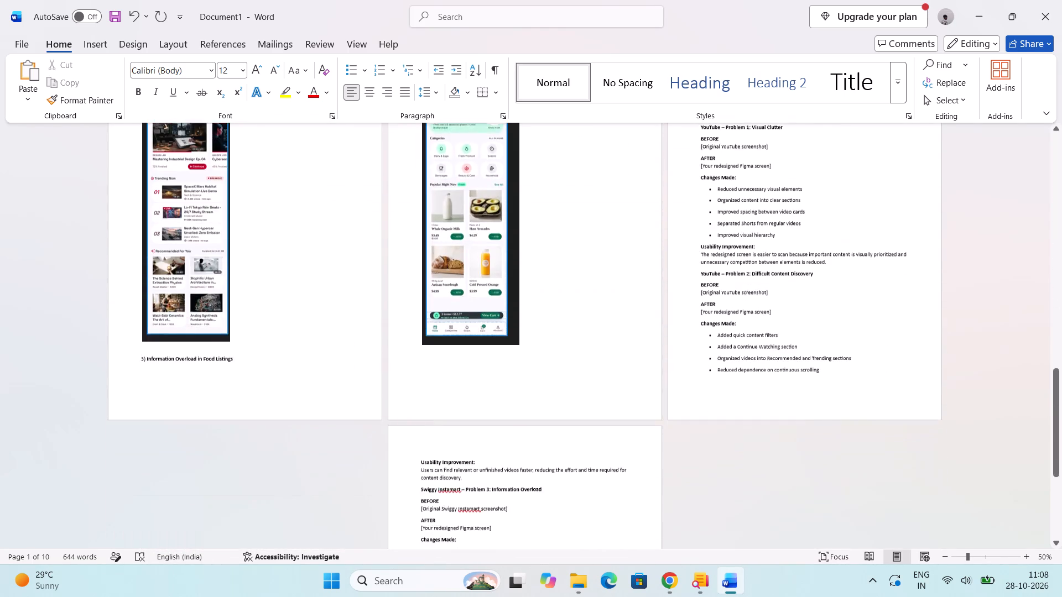
pyautogui.scroll(-5, 641, 227)
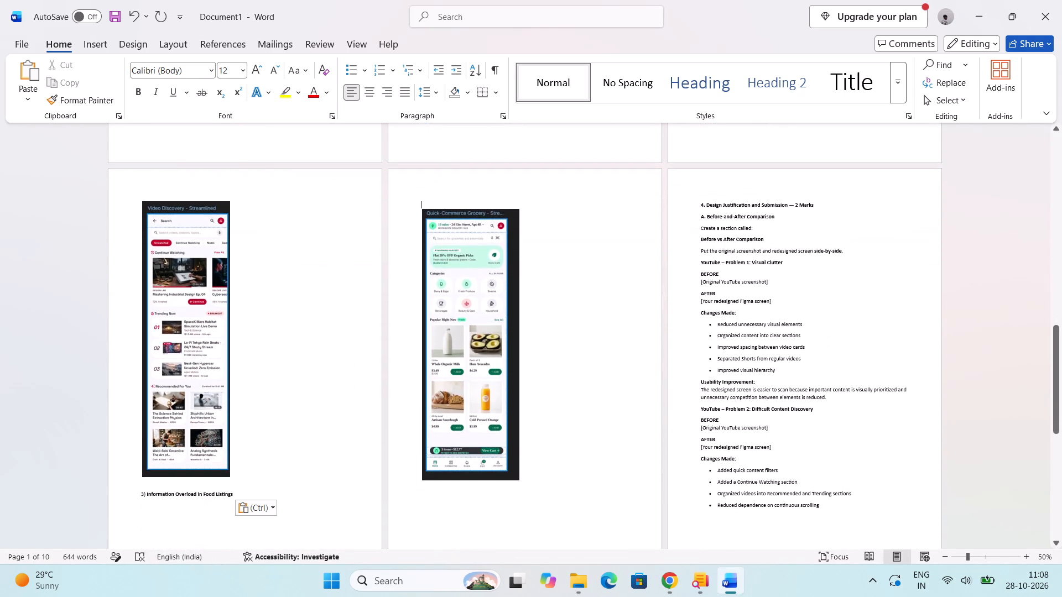
pyautogui.scroll(-2, 641, 227)
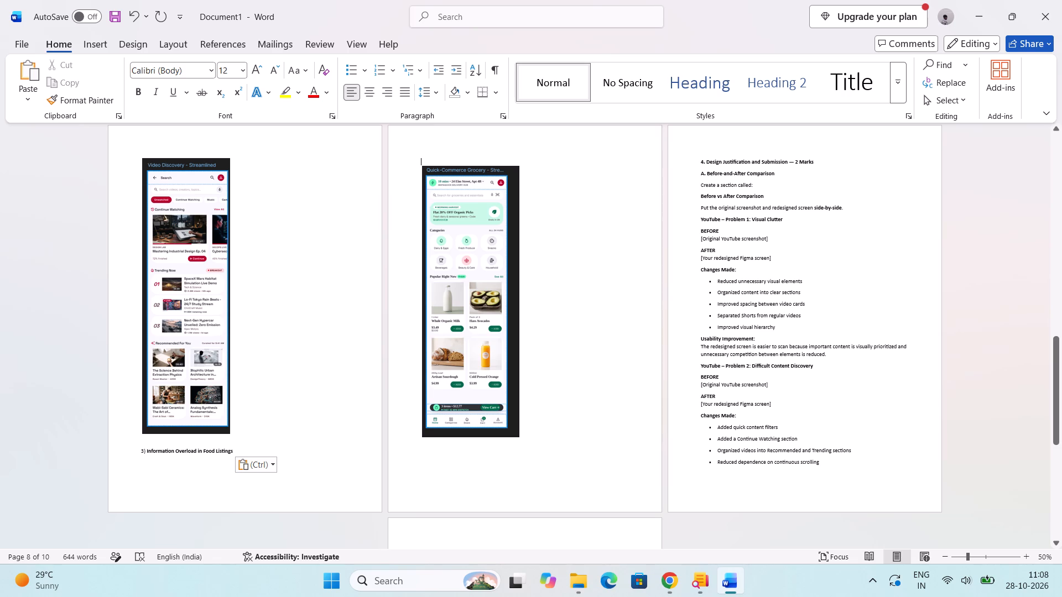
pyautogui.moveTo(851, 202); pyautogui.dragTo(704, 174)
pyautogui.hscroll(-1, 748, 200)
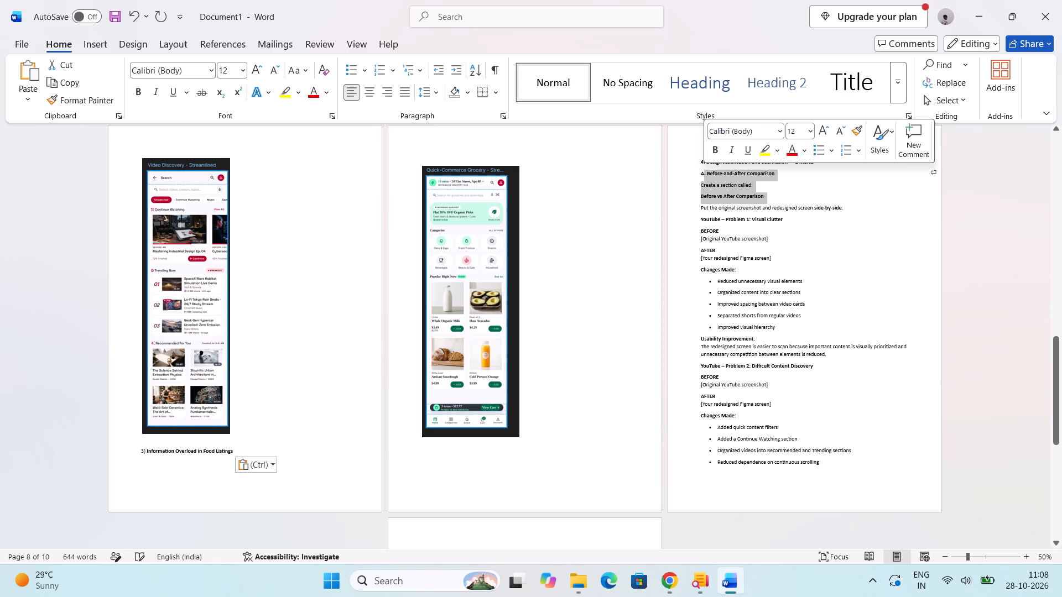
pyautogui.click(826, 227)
# Delete the section 4 text from "A. Before-and-After Comparison" through the last "Usability Improvement" paragraph, keeping the "Overall Justification" heading.
pyautogui.moveTo(699, 174); pyautogui.dragTo(743, 555)
pyautogui.scroll(1, 753, 426)
pyautogui.scroll(1, 760, 494)
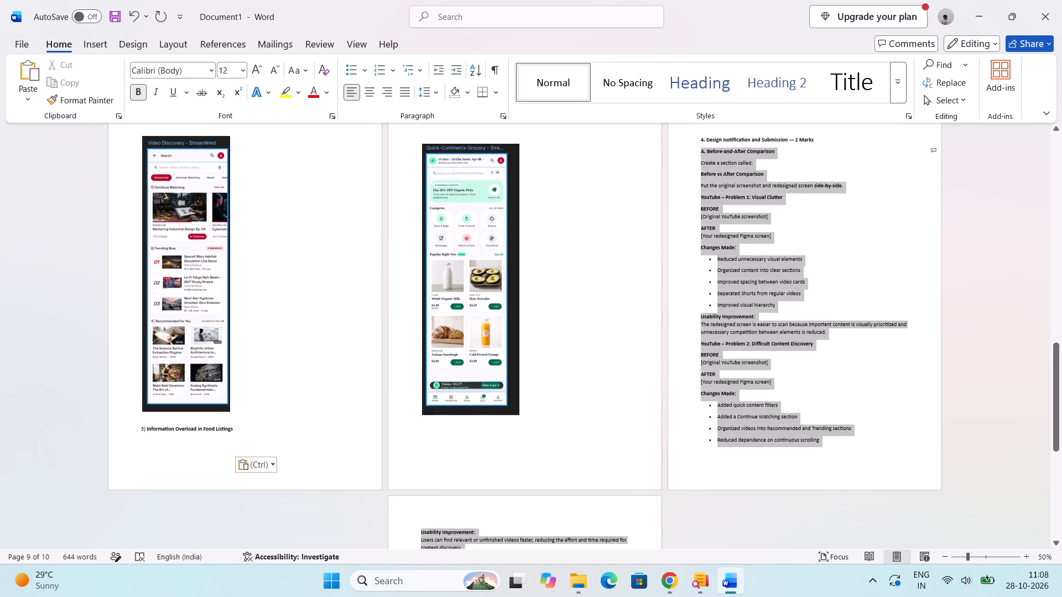
pyautogui.moveTo(743, 555); pyautogui.dragTo(556, 402)
pyautogui.scroll(-2, 743, 559)
pyautogui.hscroll(-1, 669, 308)
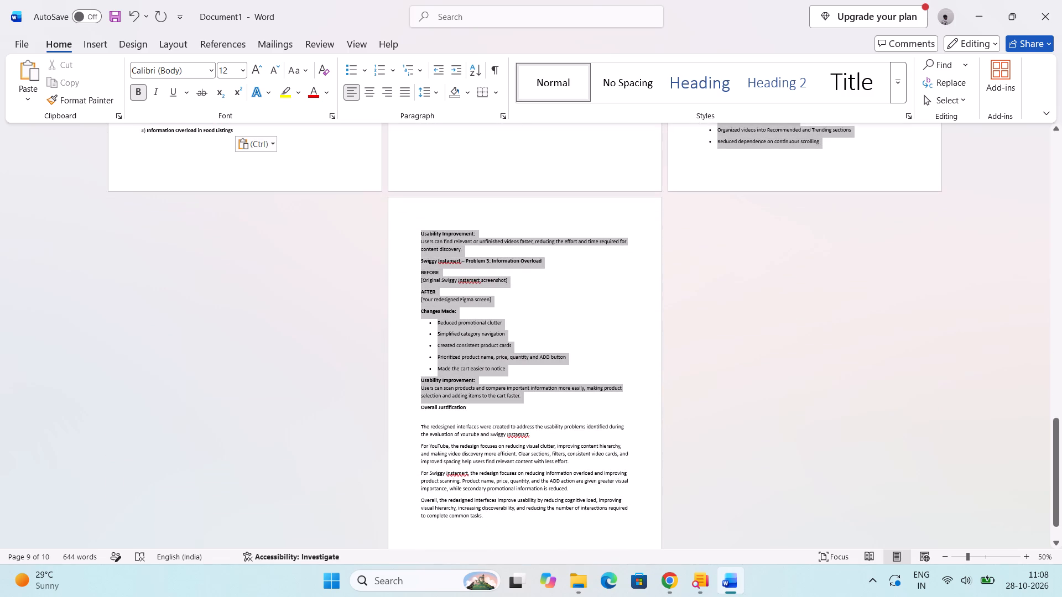
pyautogui.moveTo(556, 402); pyautogui.dragTo(523, 411)
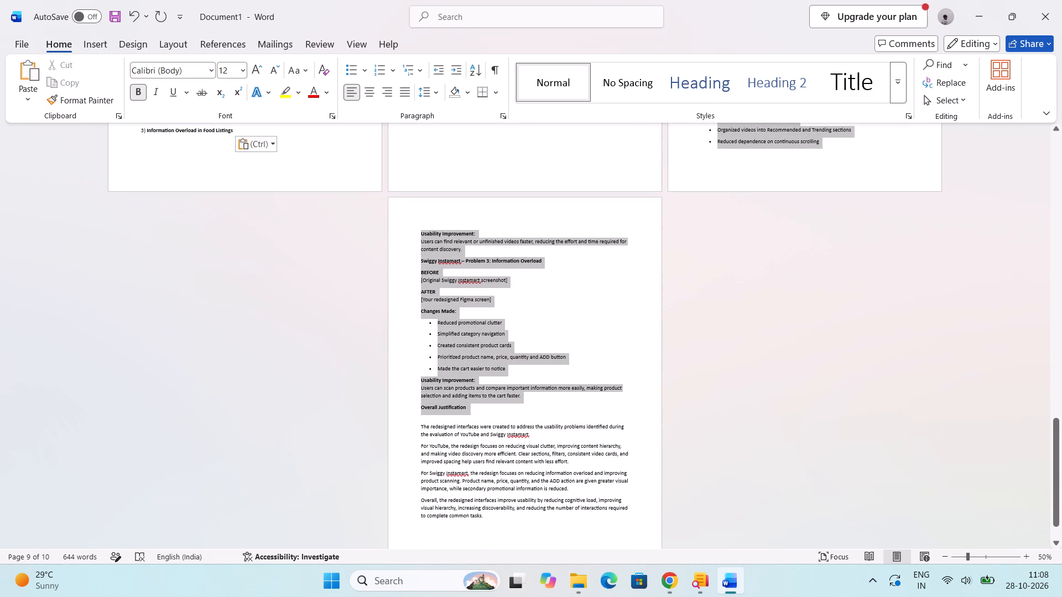
pyautogui.moveTo(523, 411); pyautogui.dragTo(525, 401)
pyautogui.press('BackSpace')
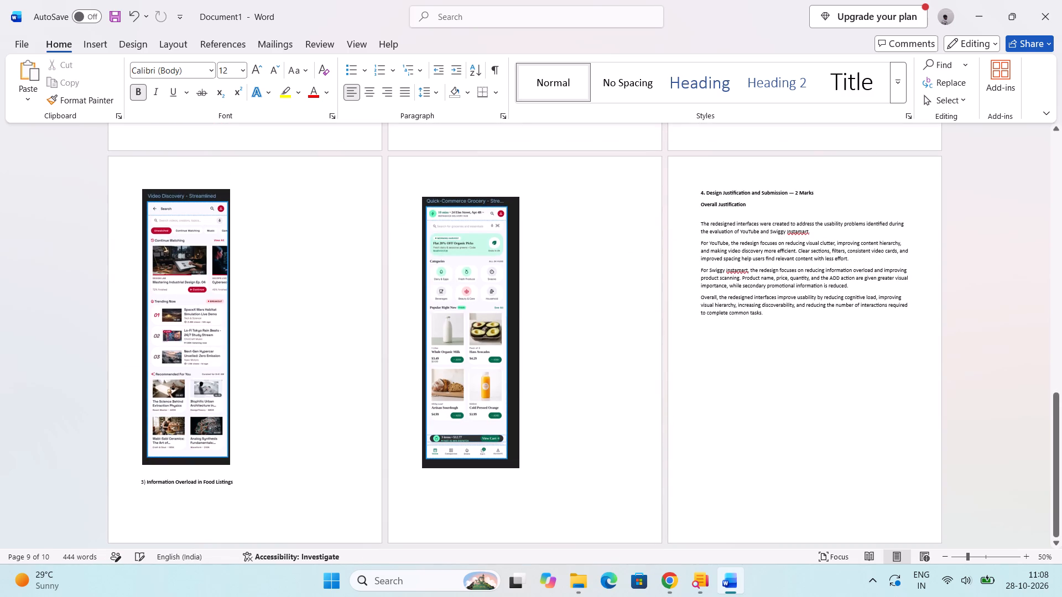
# Add a "Figma Link:-" line two blank lines below the closing justification paragraph, followed by a new empty paragraph.
pyautogui.click(813, 318)
pyautogui.hotkey('shift', 'Return')
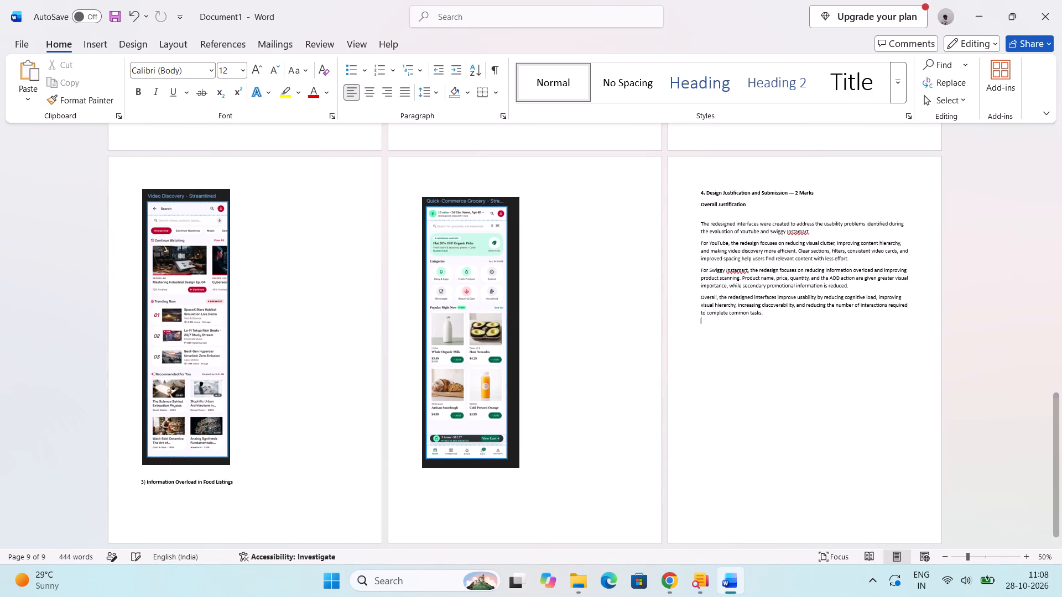
pyautogui.hotkey('shift', 'Return')
pyautogui.hotkey('shift', 'Return')
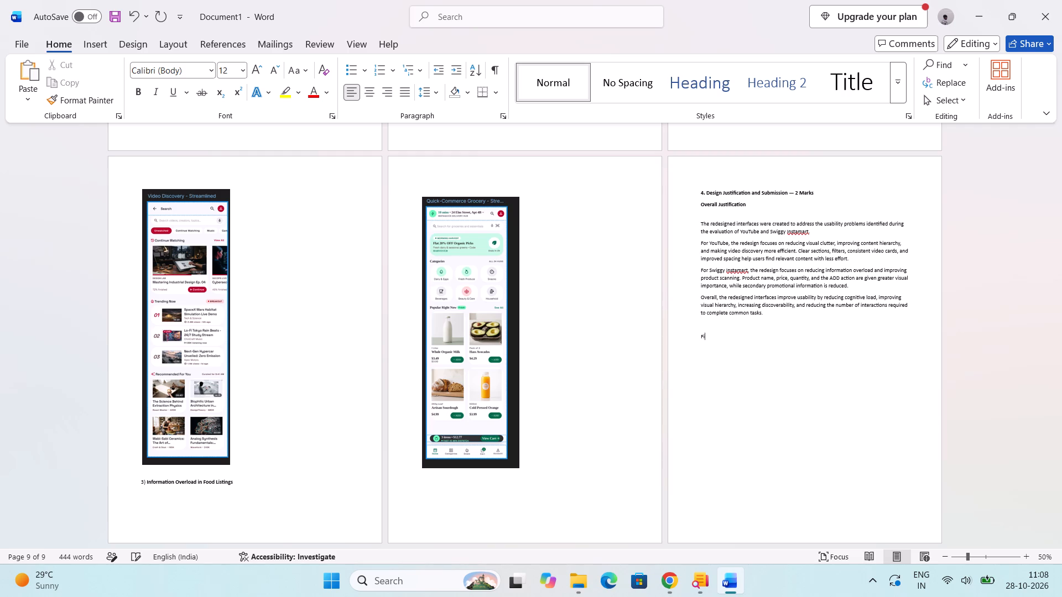
pyautogui.press('BackSpace')
pyautogui.write('a')
pyautogui.press('space')
pyautogui.write(':-')
pyautogui.press('Return')
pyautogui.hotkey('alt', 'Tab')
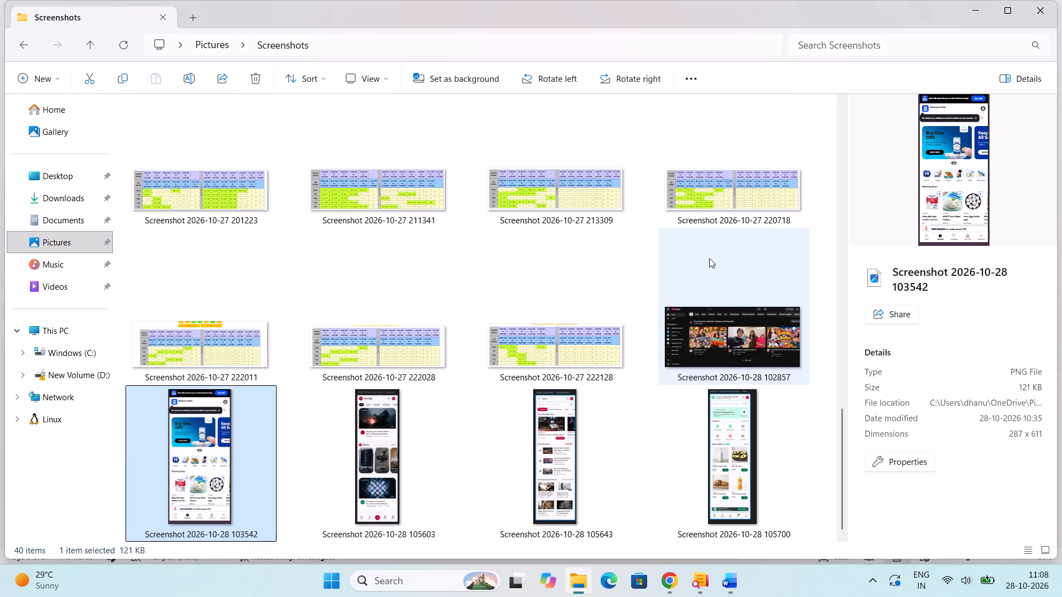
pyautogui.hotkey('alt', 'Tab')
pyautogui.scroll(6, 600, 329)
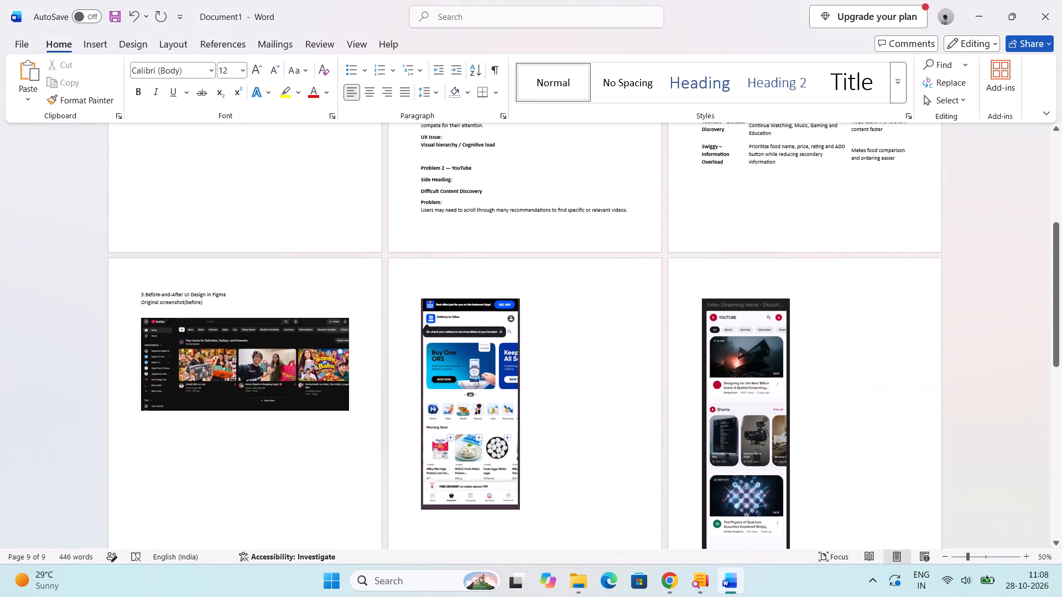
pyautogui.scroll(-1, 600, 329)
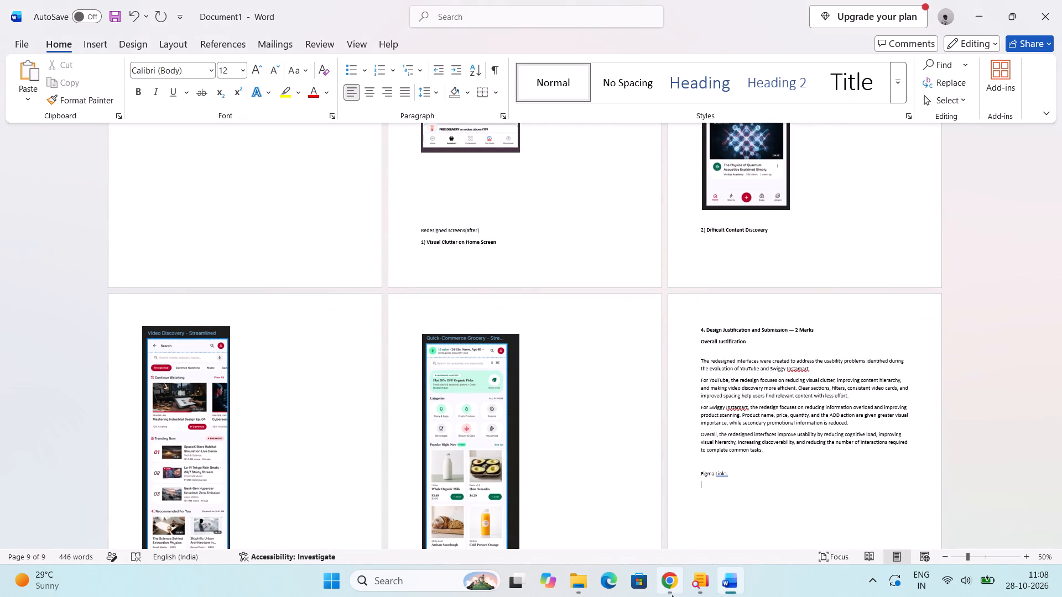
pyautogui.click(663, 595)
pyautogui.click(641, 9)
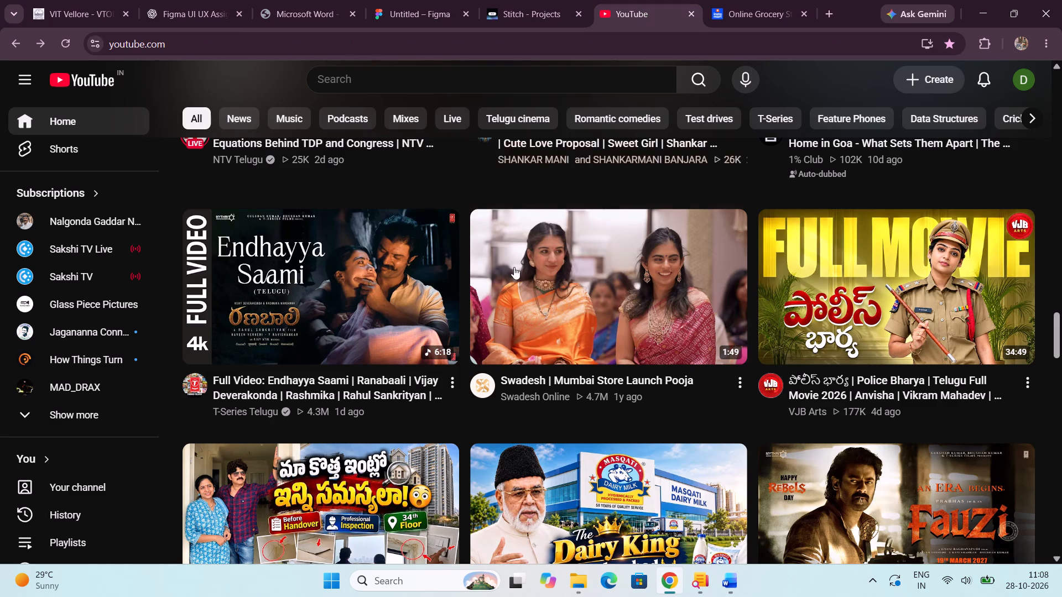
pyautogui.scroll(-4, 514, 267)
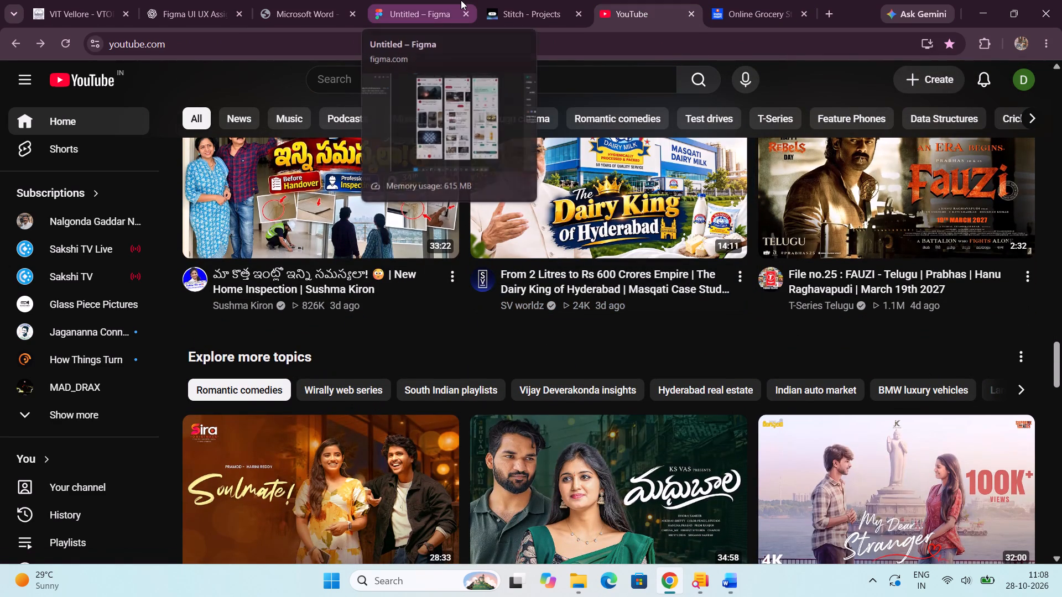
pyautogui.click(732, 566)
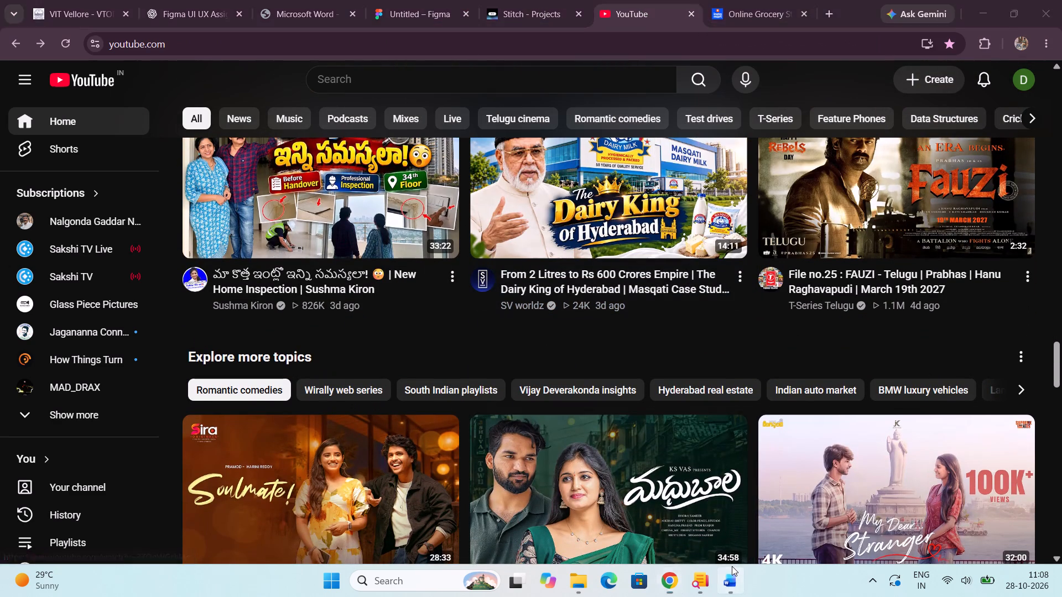
# Review the report's before-and-after screen pages, their titles and the Design Justification and Submission section.
pyautogui.scroll(1, 740, 325)
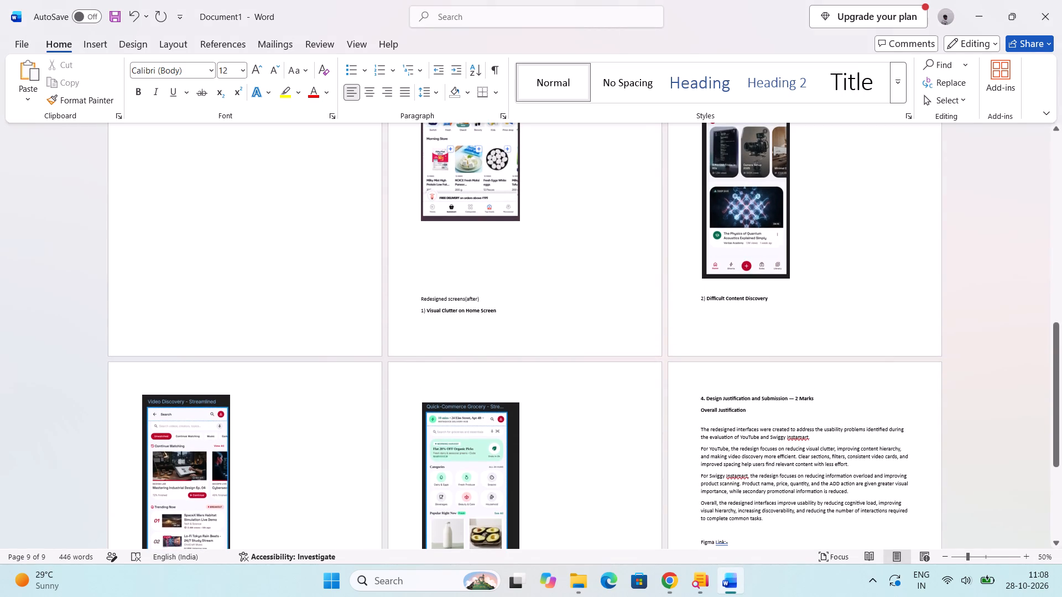
pyautogui.scroll(1, 740, 325)
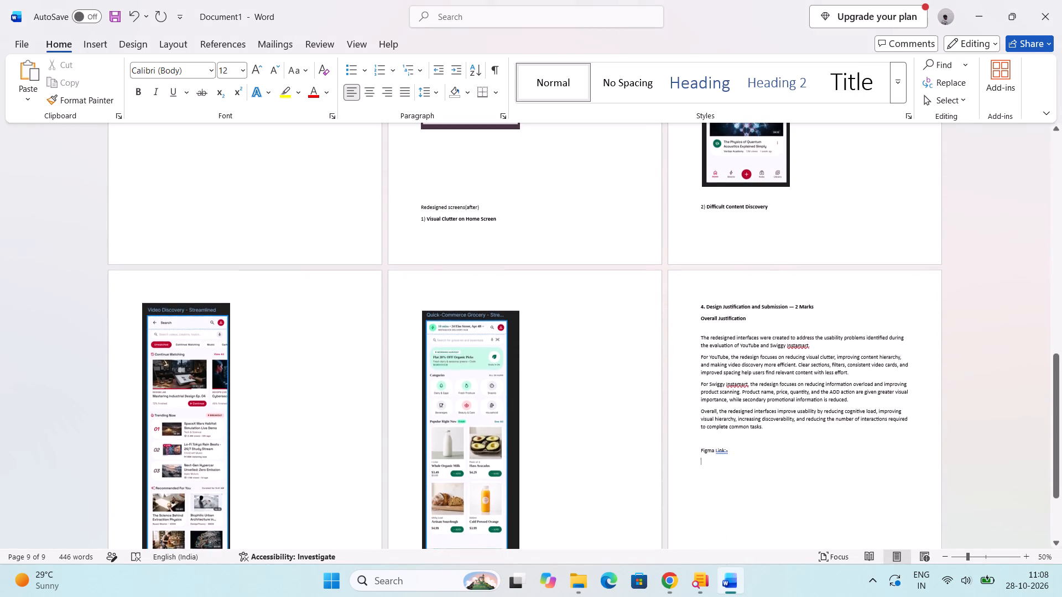
pyautogui.scroll(1, 740, 325)
pyautogui.hscroll(1, 740, 325)
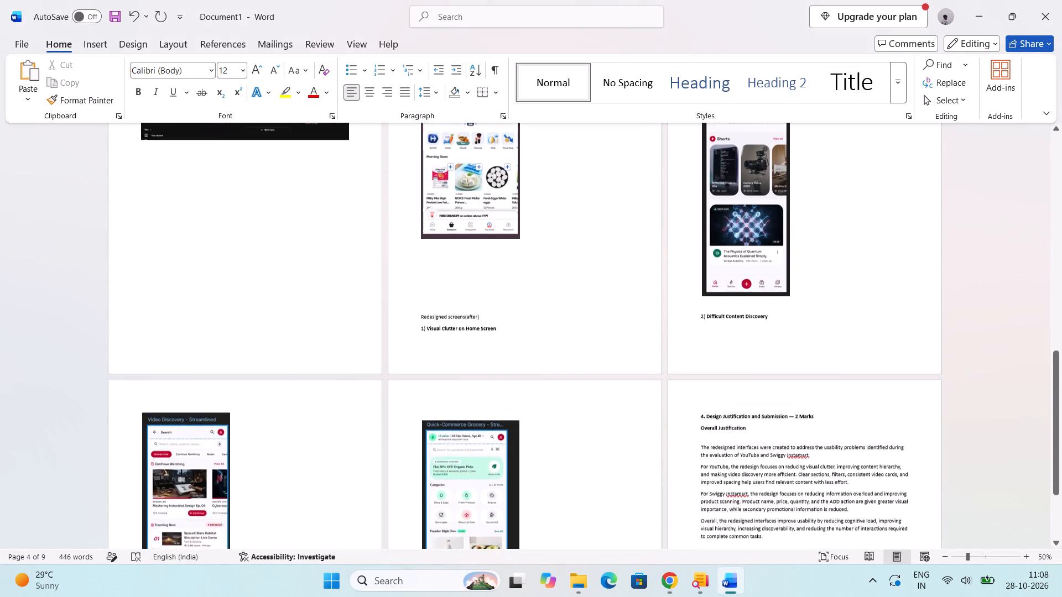
pyautogui.hscroll(4, 740, 325)
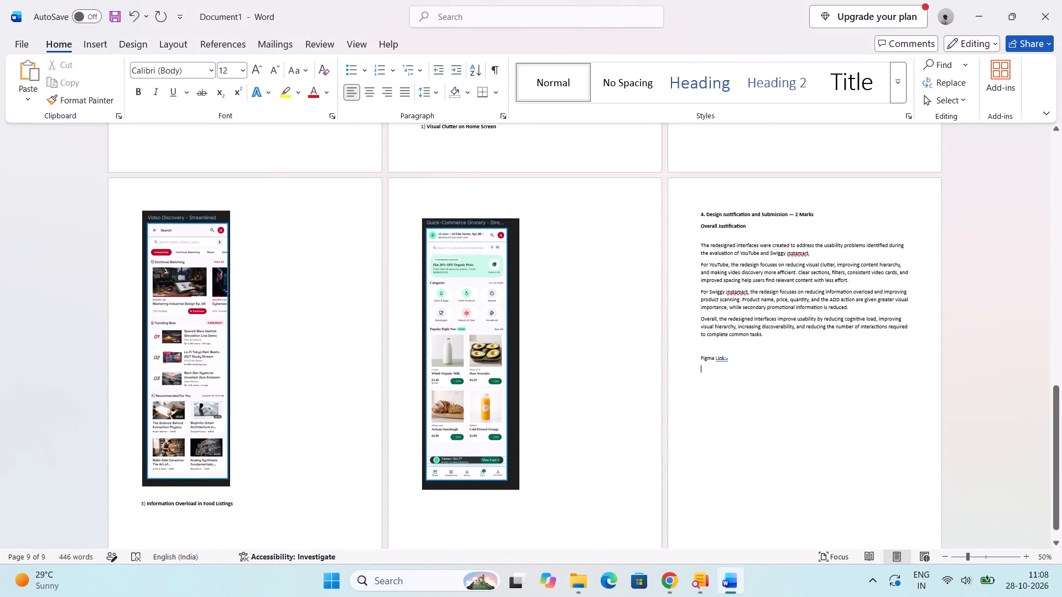
pyautogui.hscroll(2, 740, 325)
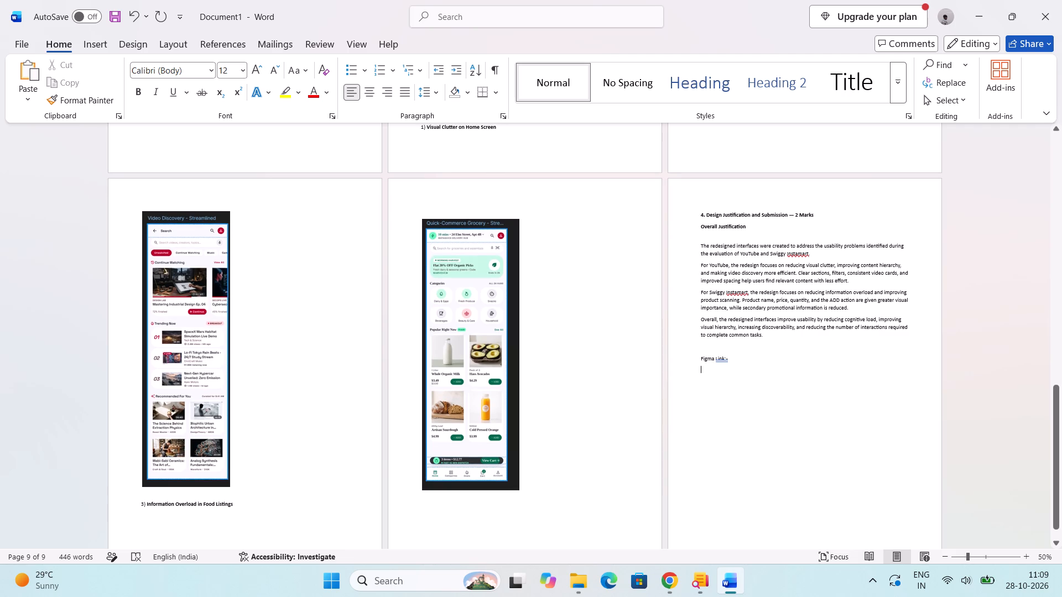
# Review the report's problem descriptions, improvement table and before-and-after screenshot pages.
pyautogui.hscroll(5, 740, 325)
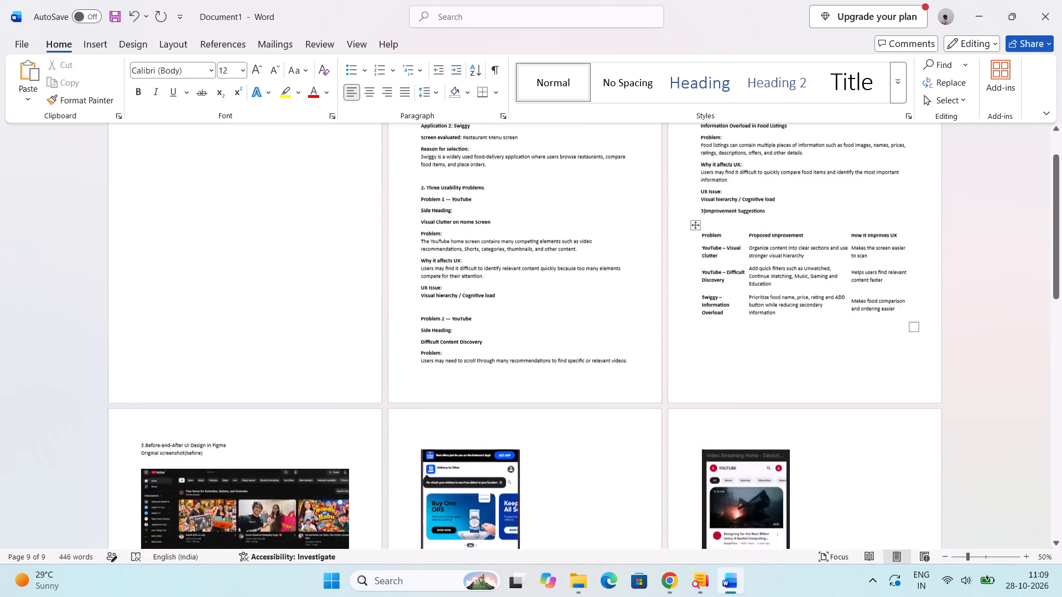
pyautogui.scroll(-1, 740, 325)
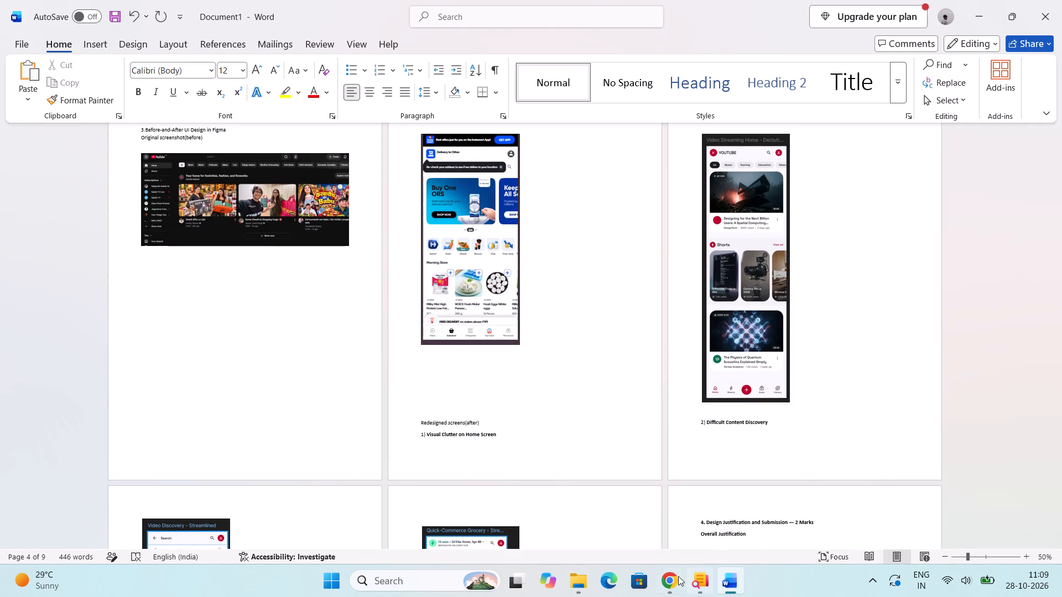
# Switch to the YouTube page in Chrome, check the recent searches and watch history, and return to the home feed.
pyautogui.click(672, 581)
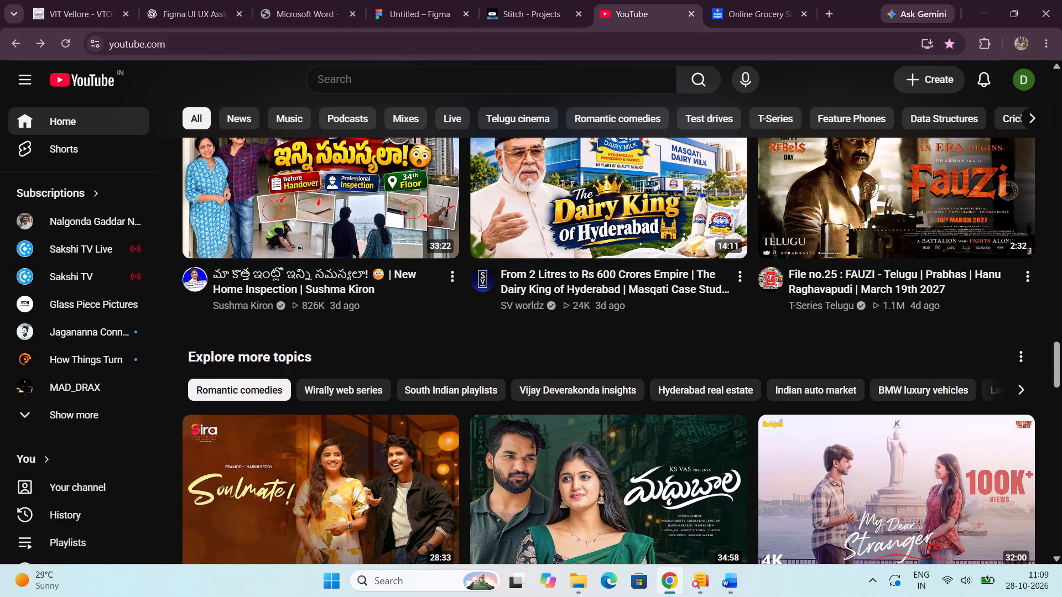
pyautogui.click(387, 88)
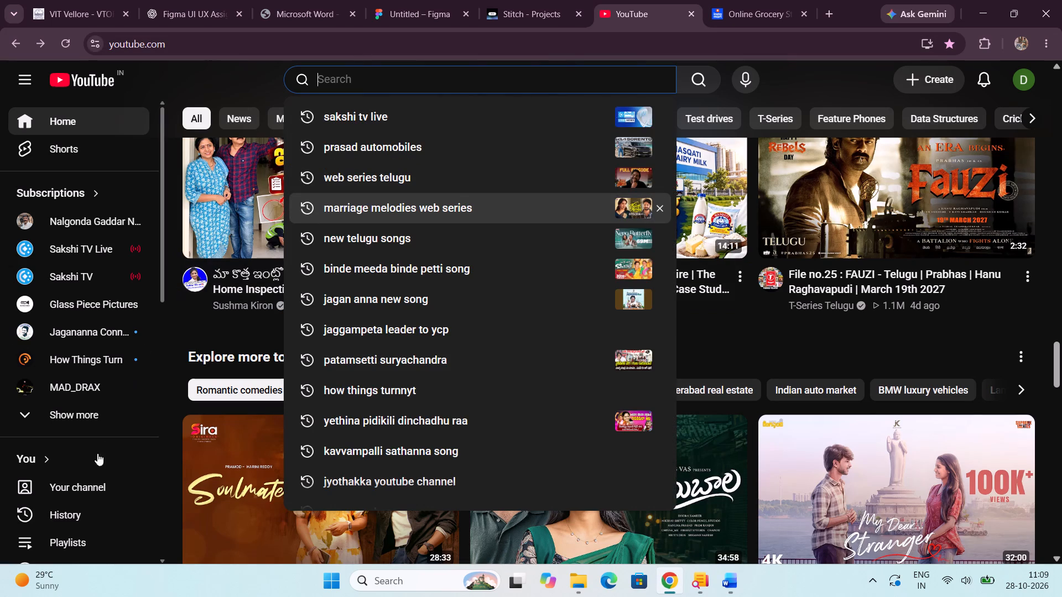
pyautogui.click(80, 513)
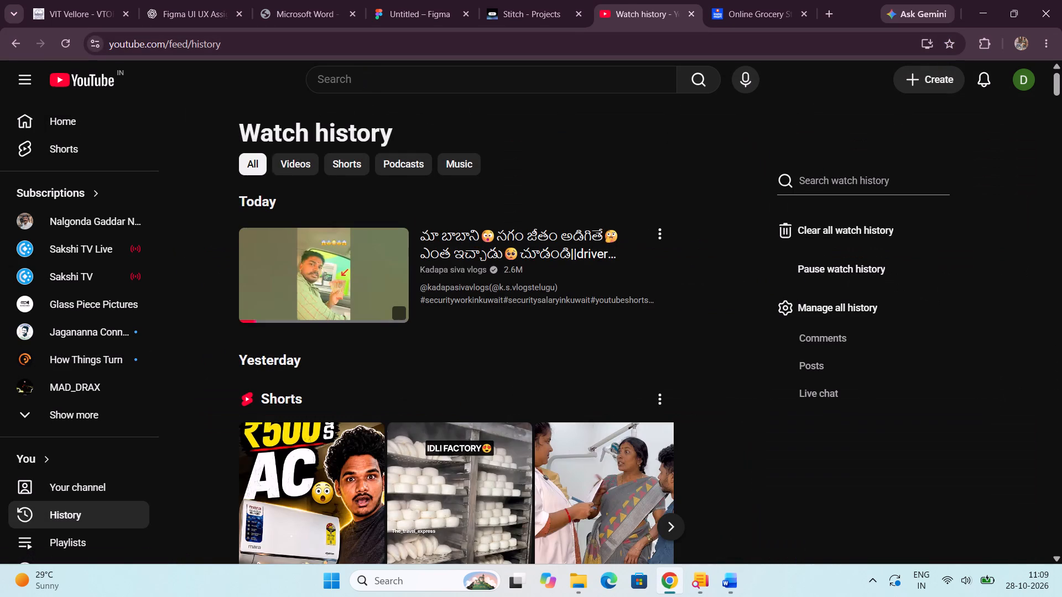
pyautogui.click(81, 130)
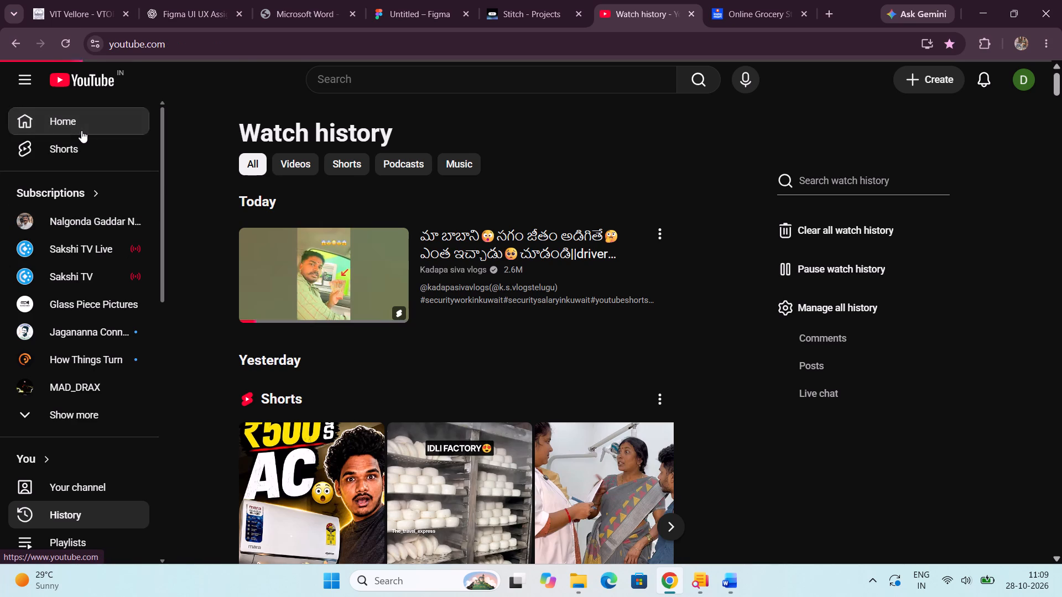
# Remove the "sakshi tv live" and "prasad automobiles" entries from YouTube's recent search suggestions.
pyautogui.click(370, 77)
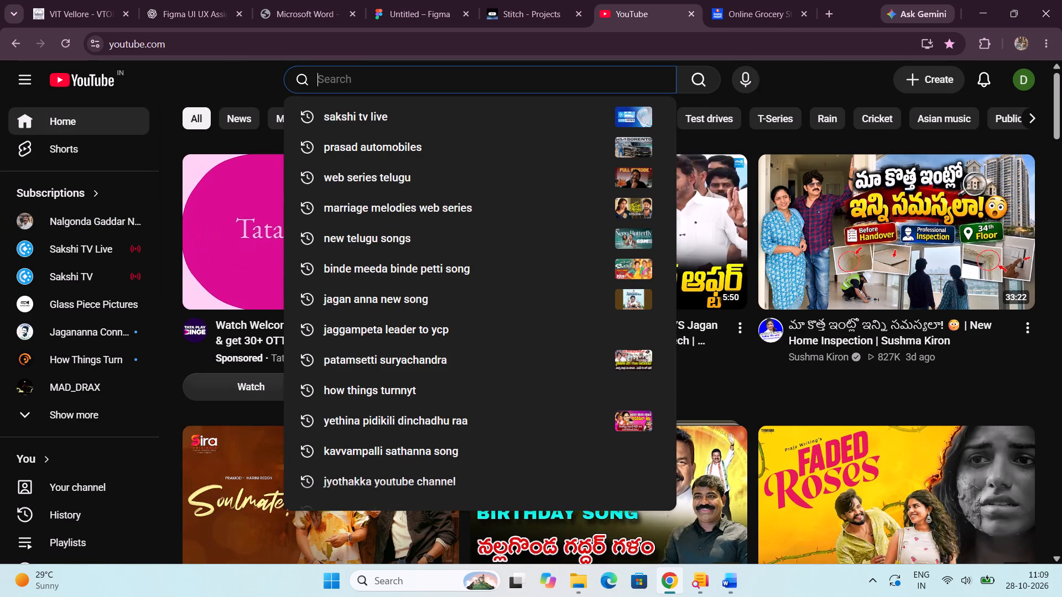
pyautogui.click(655, 119)
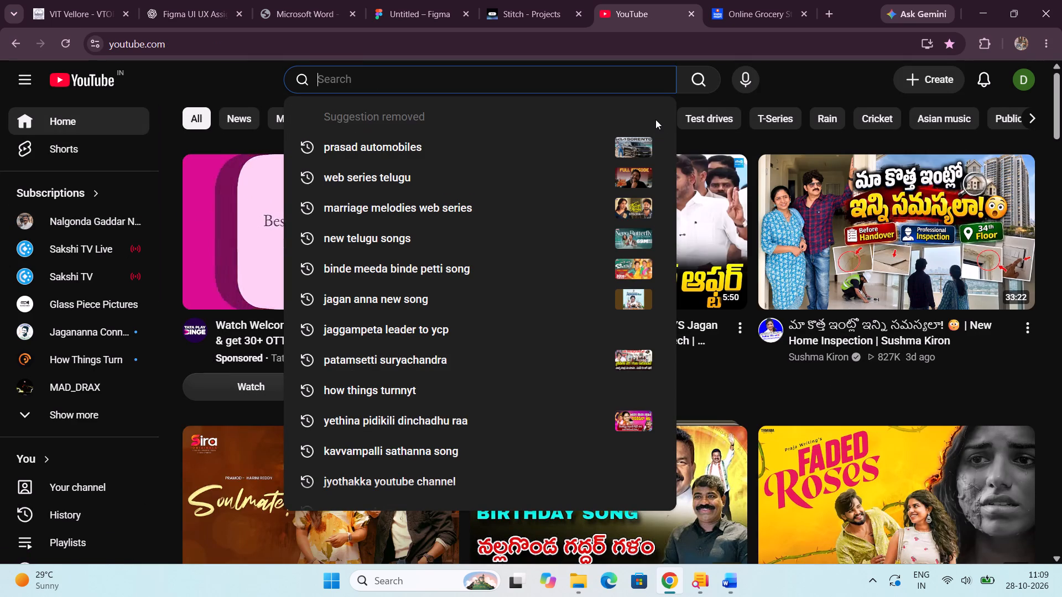
pyautogui.click(663, 149)
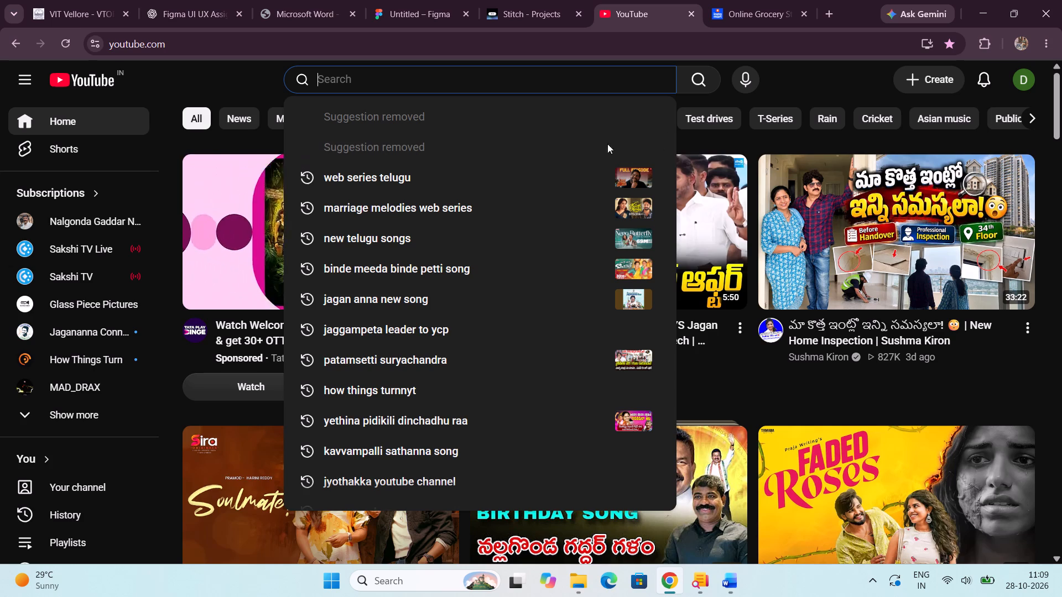
pyautogui.click(264, 83)
pyautogui.click(367, 79)
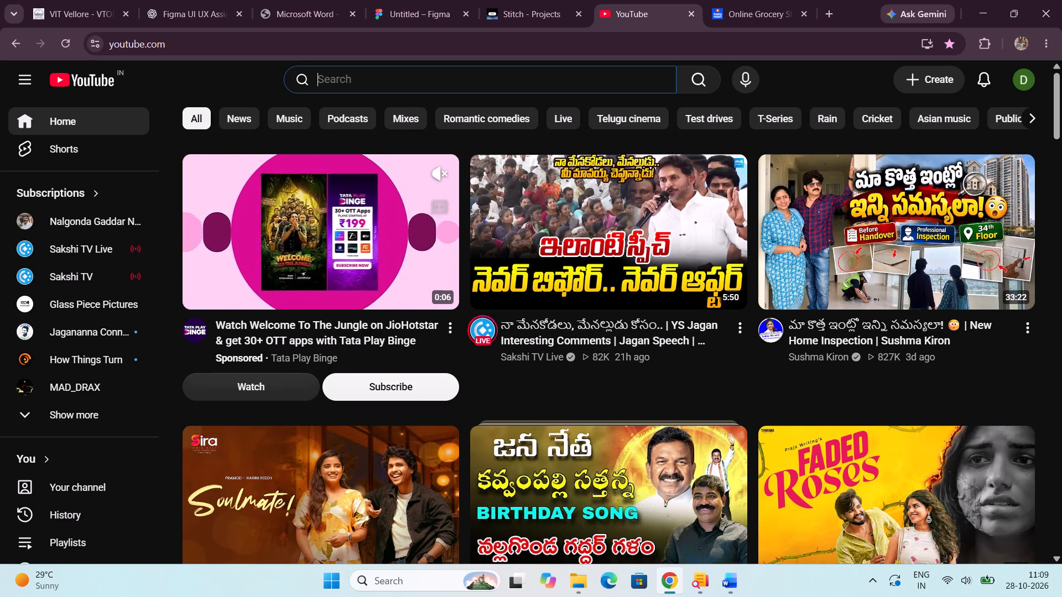
pyautogui.click(247, 90)
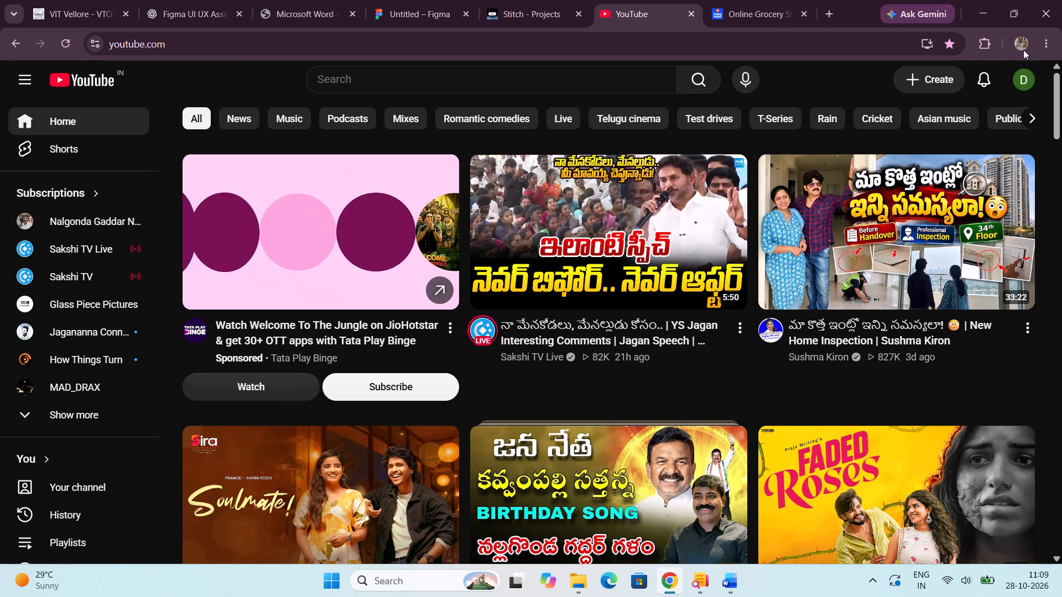
# Open YouTube in a new Incognito window and activate its search box.
pyautogui.click(1048, 41)
pyautogui.click(912, 146)
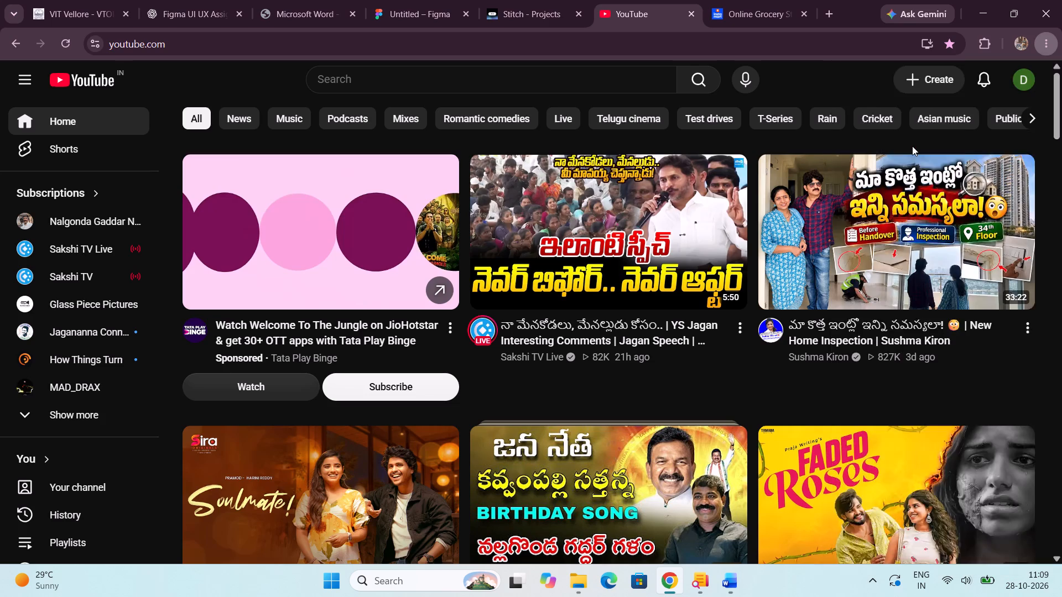
pyautogui.write('youtube')
pyautogui.press('Return')
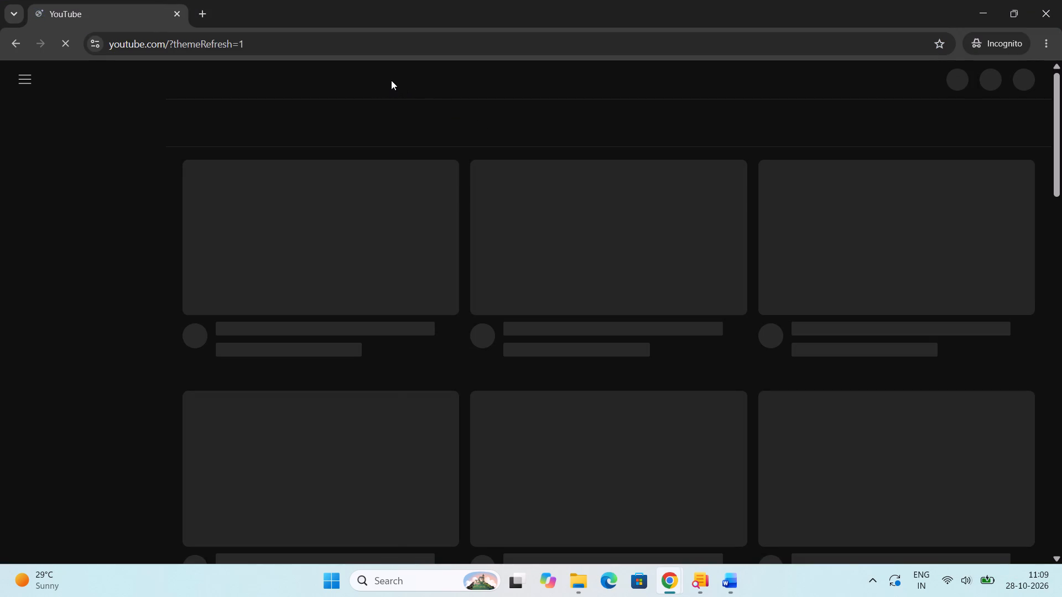
pyautogui.click(391, 80)
pyautogui.click(391, 80)
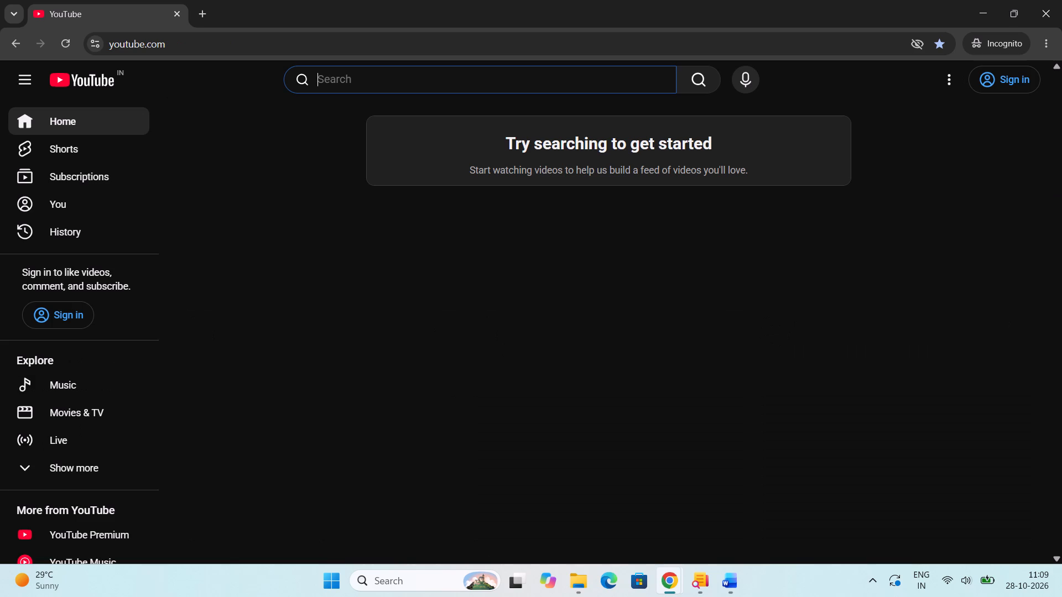
pyautogui.click(391, 80)
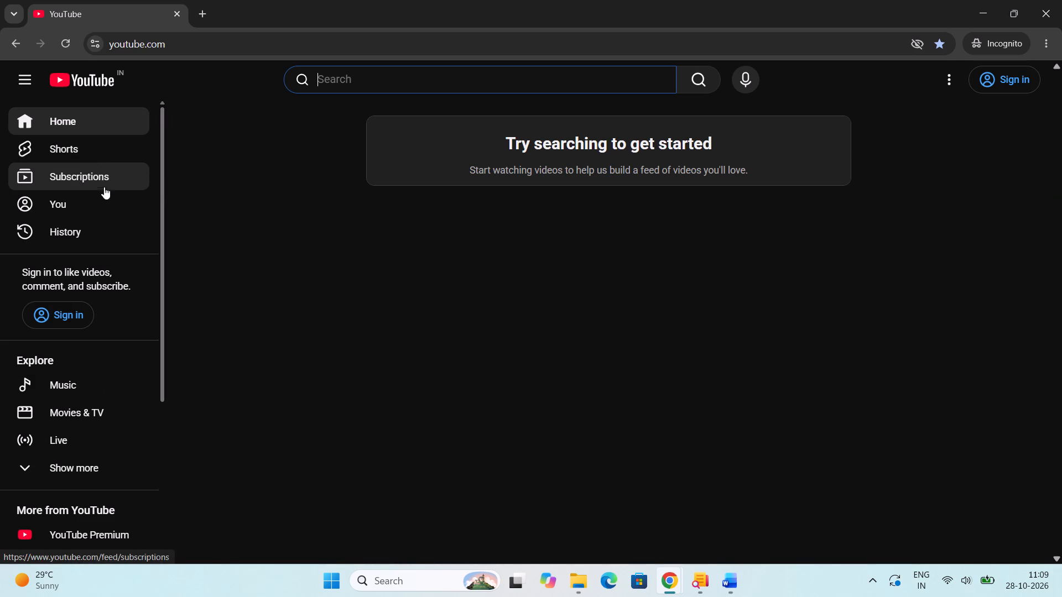
# Reload the signed-out YouTube home page and capture a screenshot of the area from below the address bar down through the taskbar.
pyautogui.doubleClick(108, 127)
pyautogui.press('Print')
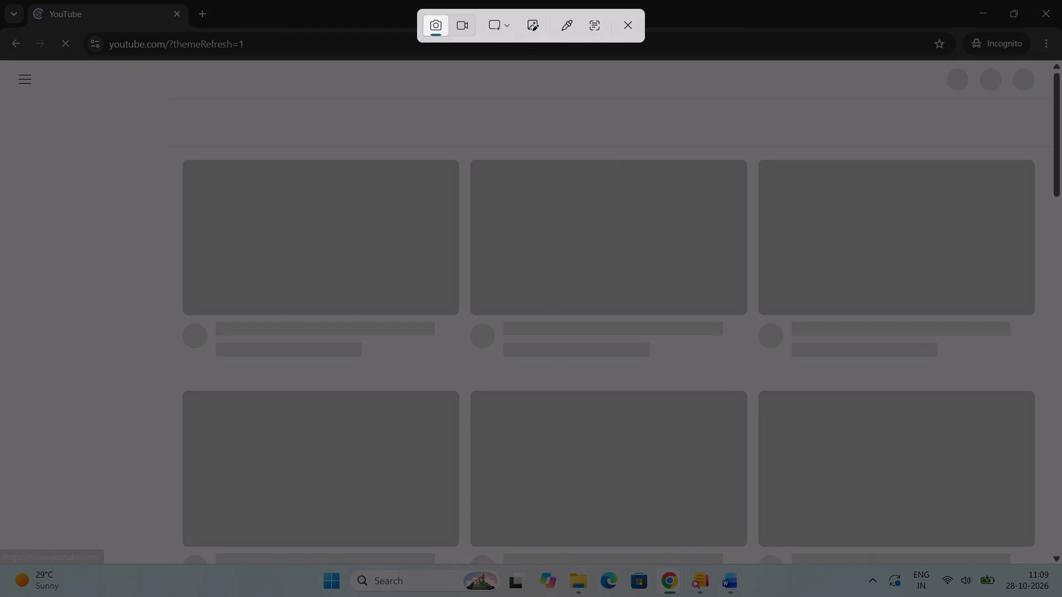
pyautogui.click(624, 29)
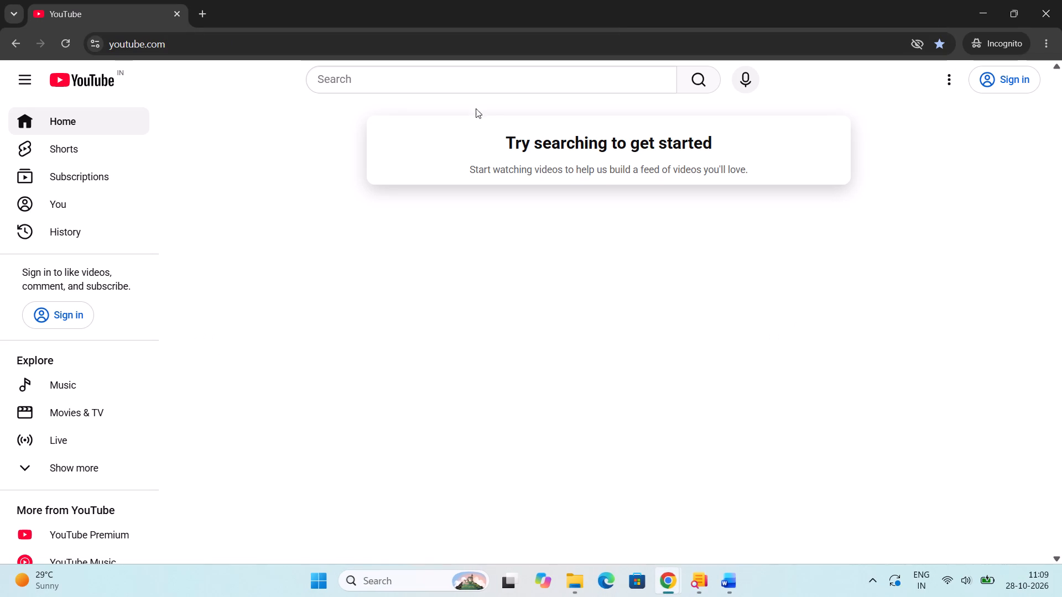
pyautogui.press('Print')
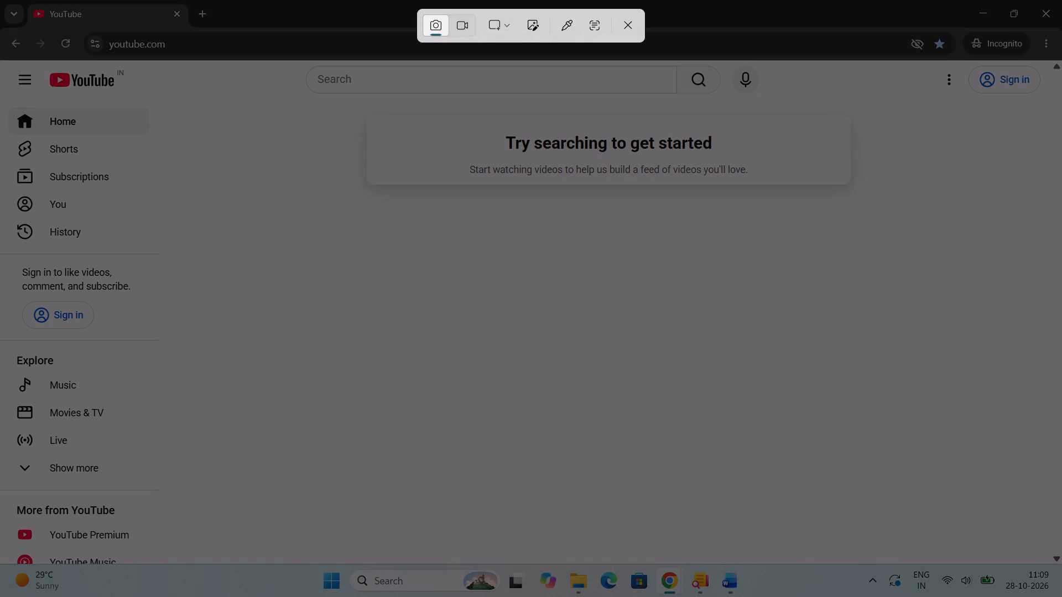
pyautogui.moveTo(1, 66); pyautogui.dragTo(1061, 593)
pyautogui.hscroll(4, 614, 188)
pyautogui.scroll(1, 1030, 517)
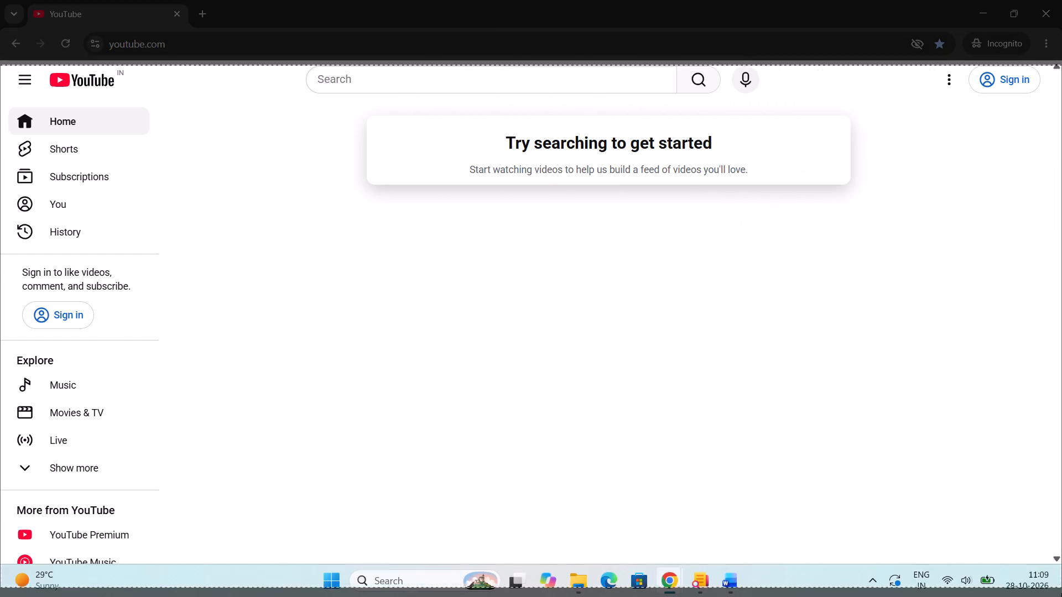
pyautogui.moveTo(1061, 593); pyautogui.dragTo(1061, 595)
# In the Word report, paste the captured YouTube screenshot on a new line beneath the original YouTube screenshot.
pyautogui.click(728, 586)
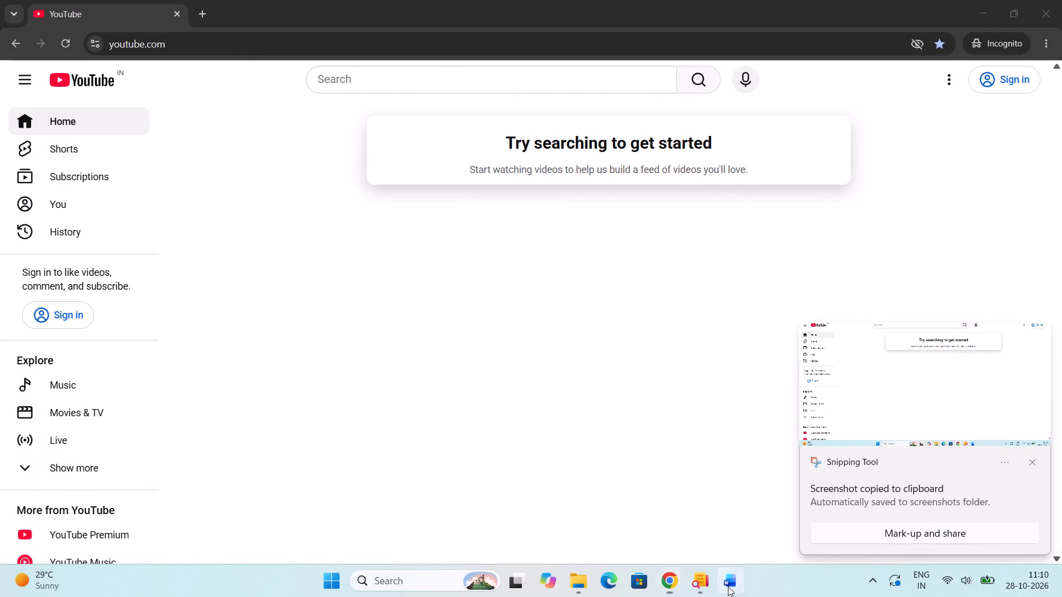
pyautogui.click(362, 245)
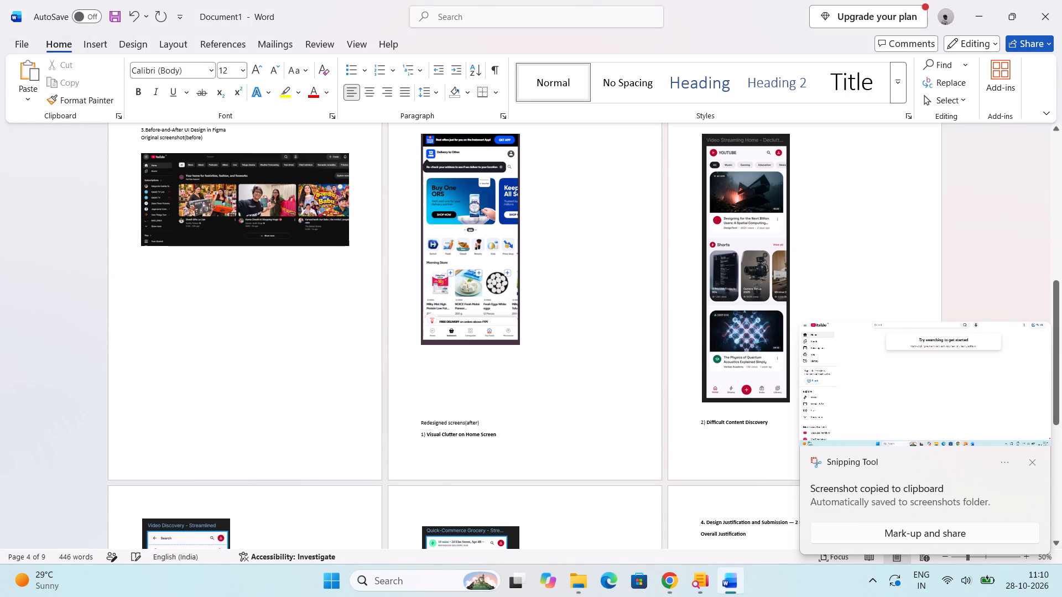
pyautogui.hotkey('shift', 'Return')
pyautogui.hotkey('ctrl', 'v')
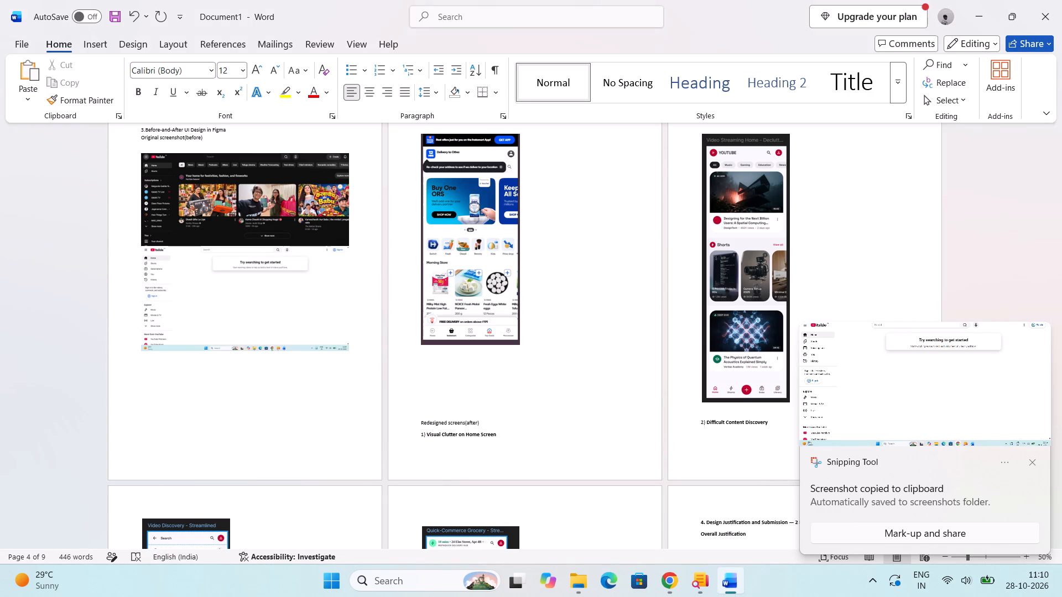
# Add a "Youtube" label above the original YouTube screenshot, with a blank line between it and "Original screenshot(before)".
pyautogui.scroll(1, 521, 281)
pyautogui.scroll(-4, 521, 281)
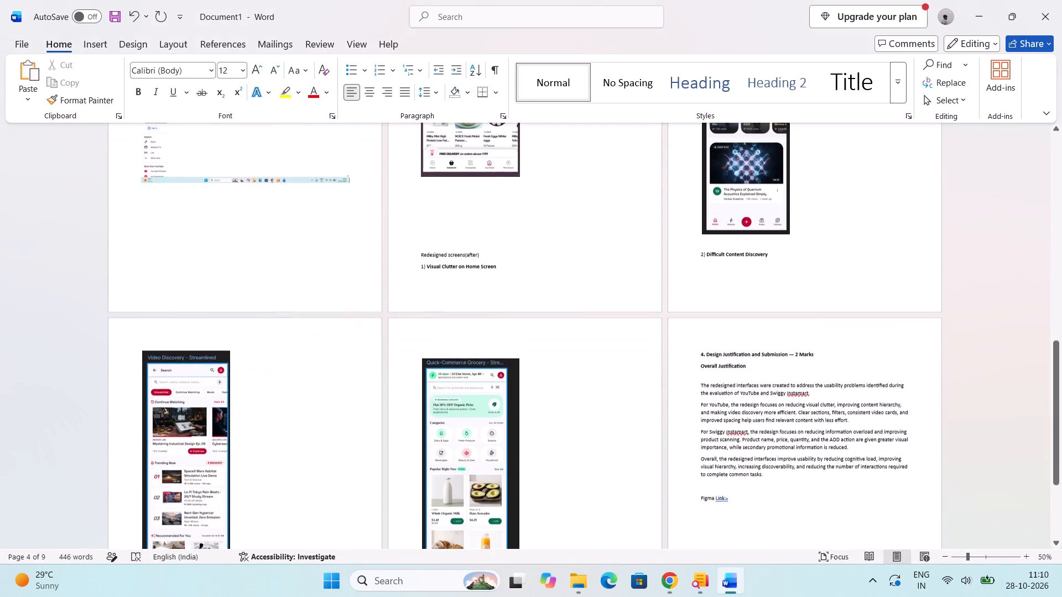
pyautogui.scroll(3, 521, 281)
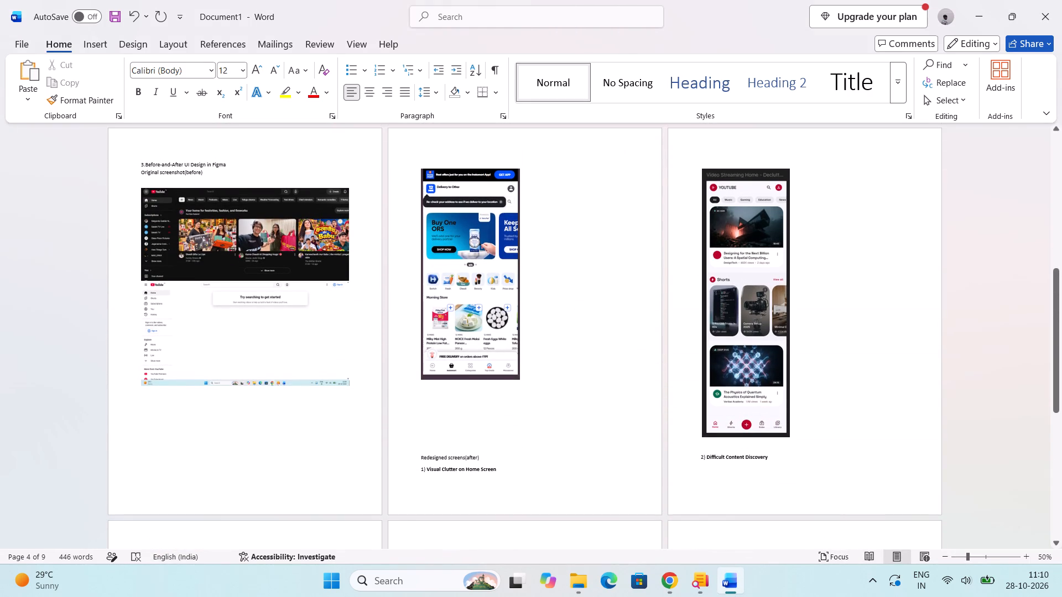
pyautogui.click(216, 179)
pyautogui.press('y')
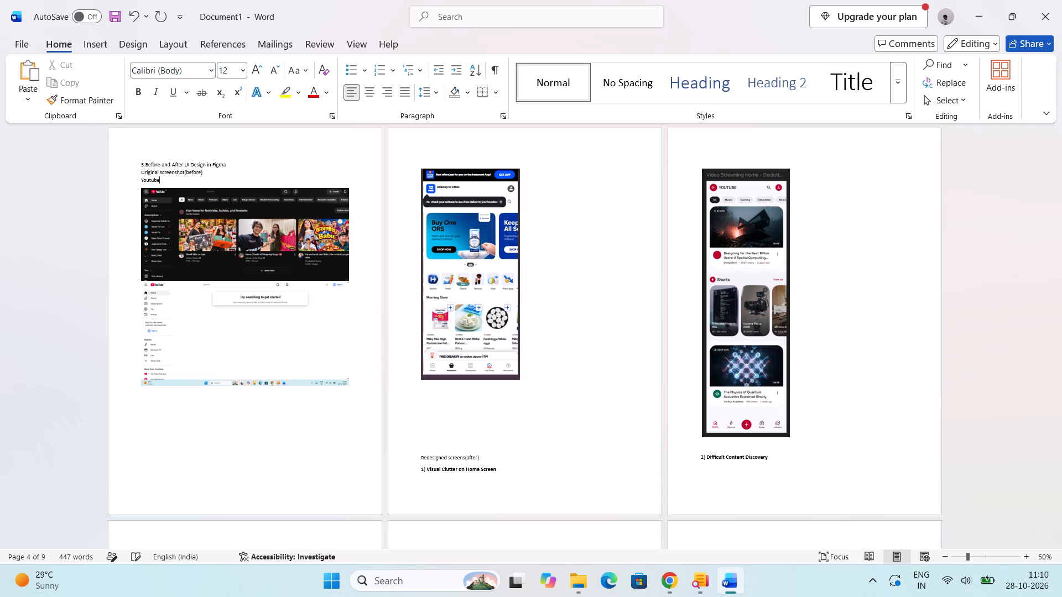
pyautogui.click(221, 172)
pyautogui.press('Return')
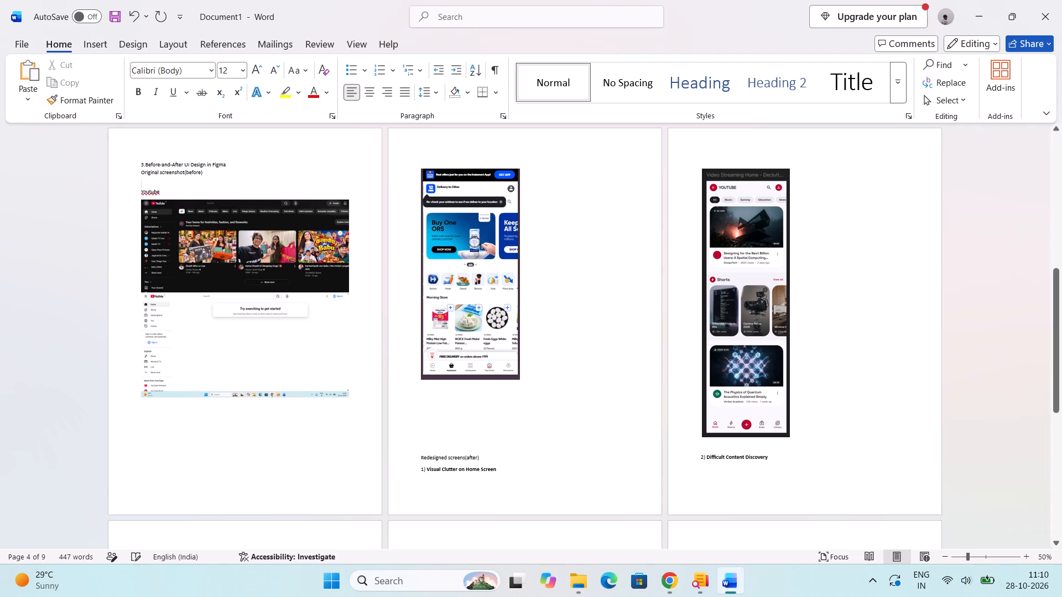
# Make the "3.Before-and-After UI Design in Figma" and "Original screenshot(before)" lines and the "Youtube" label bold.
pyautogui.moveTo(219, 172); pyautogui.dragTo(134, 167)
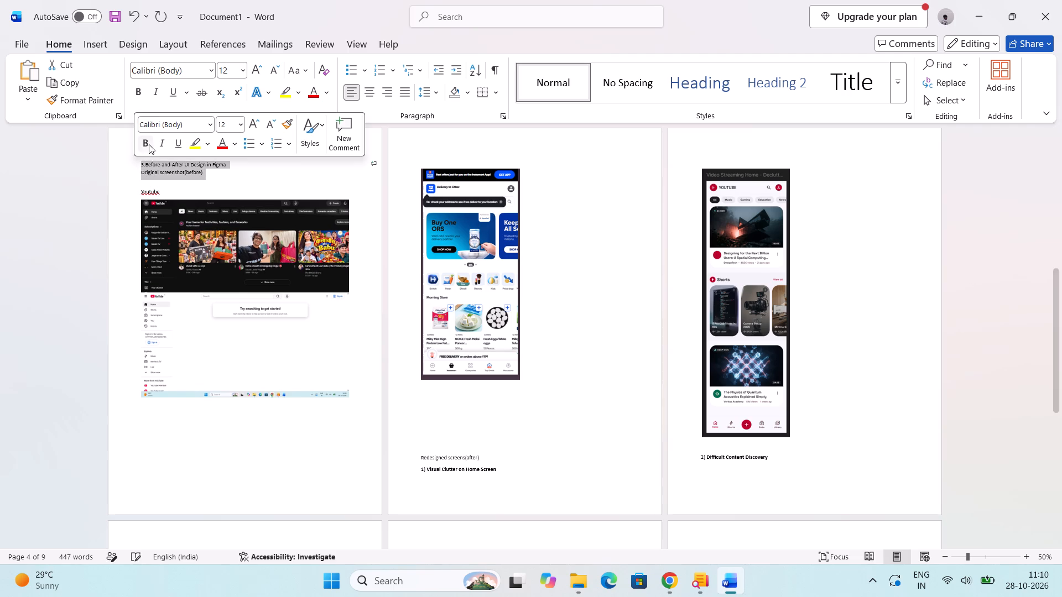
pyautogui.click(142, 143)
pyautogui.click(169, 190)
pyautogui.moveTo(169, 190); pyautogui.dragTo(133, 193)
pyautogui.click(140, 171)
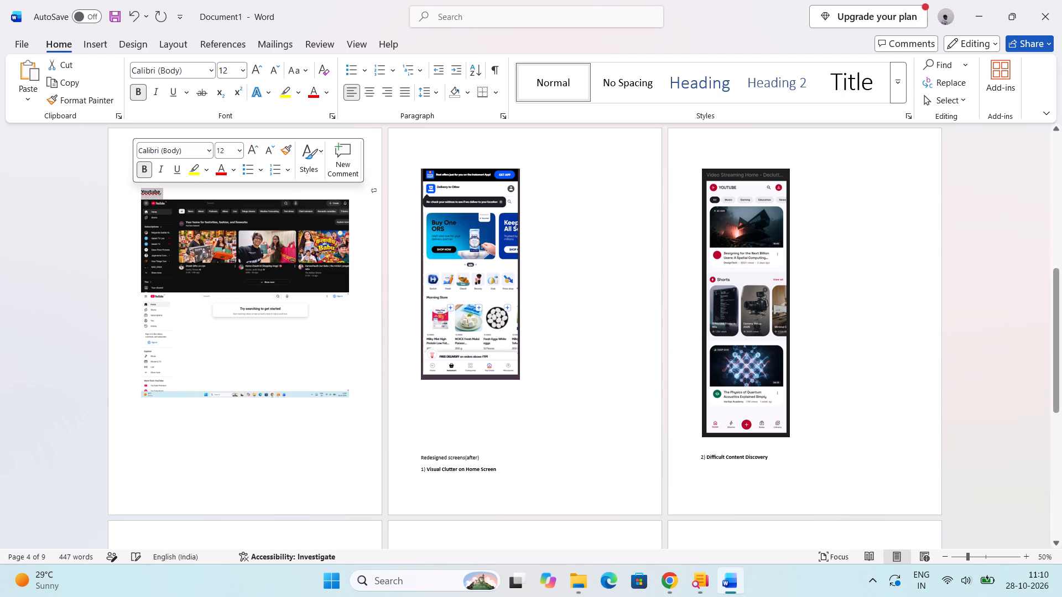
pyautogui.click(201, 192)
# Add a bold "Swiggy" label above the original Swiggy screenshot on the following page.
pyautogui.click(436, 162)
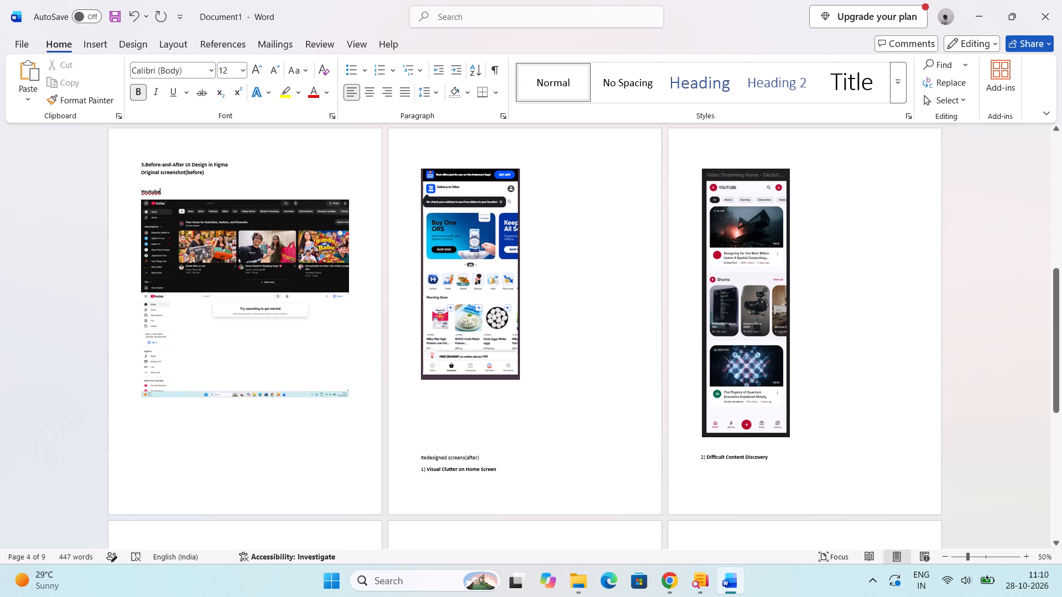
pyautogui.press('Return')
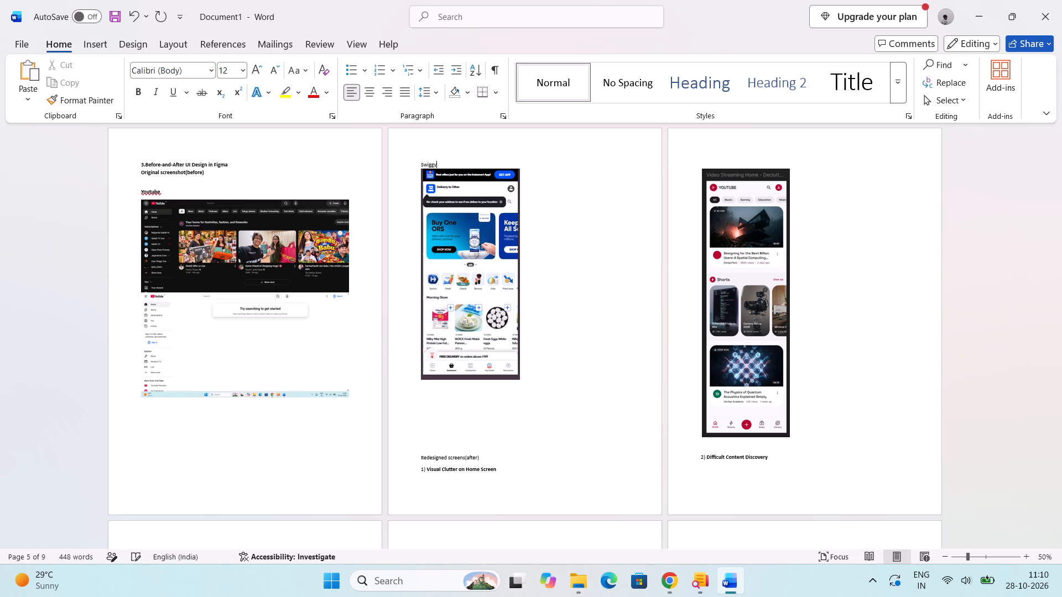
pyautogui.moveTo(445, 164); pyautogui.dragTo(417, 163)
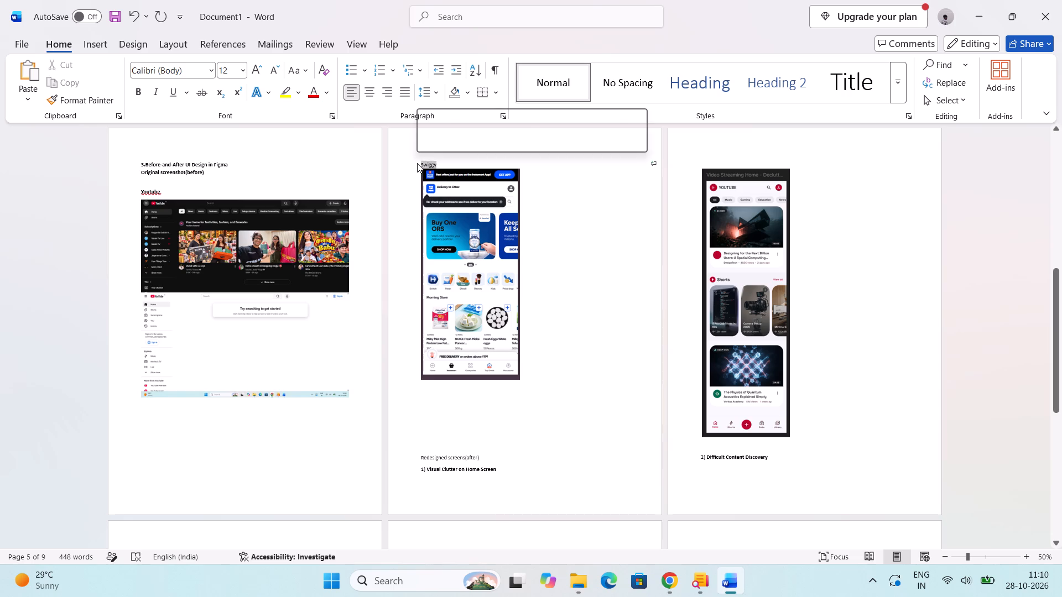
pyautogui.click(433, 137)
pyautogui.click(450, 167)
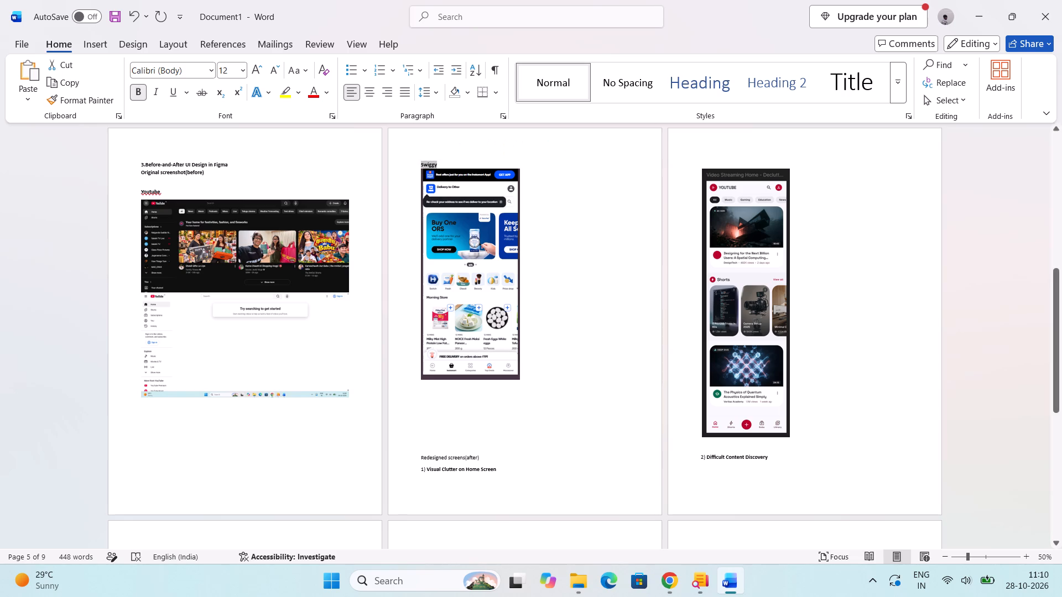
pyautogui.scroll(-2, 485, 351)
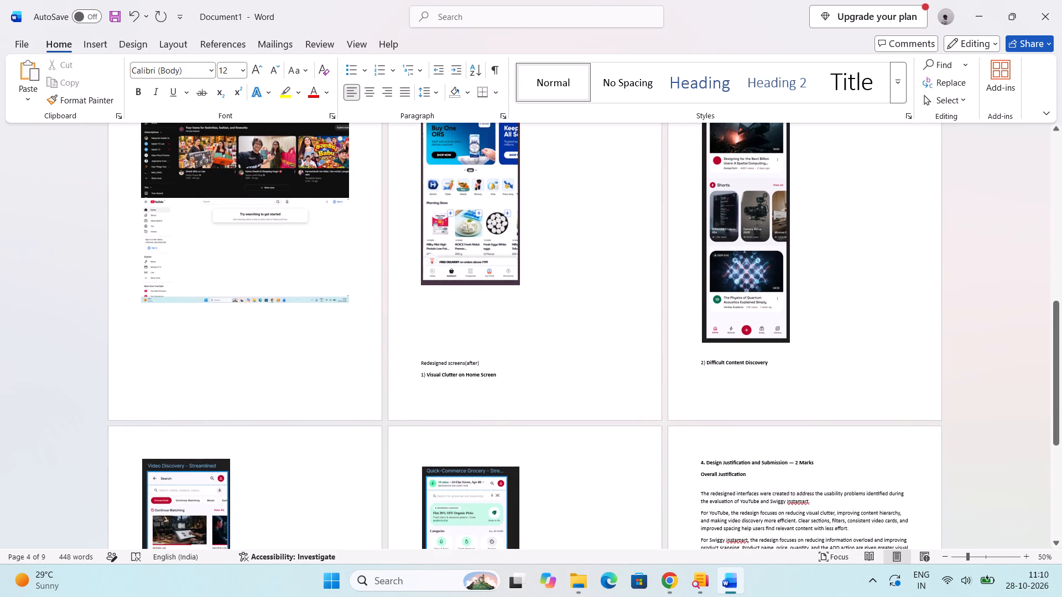
# Insert blank lines before "Redesigned screens(after)" to move it and its "1) Visual Clutter on Home Screen" heading onto the following page.
pyautogui.click(415, 362)
pyautogui.press('Return')
pyautogui.press('Return')
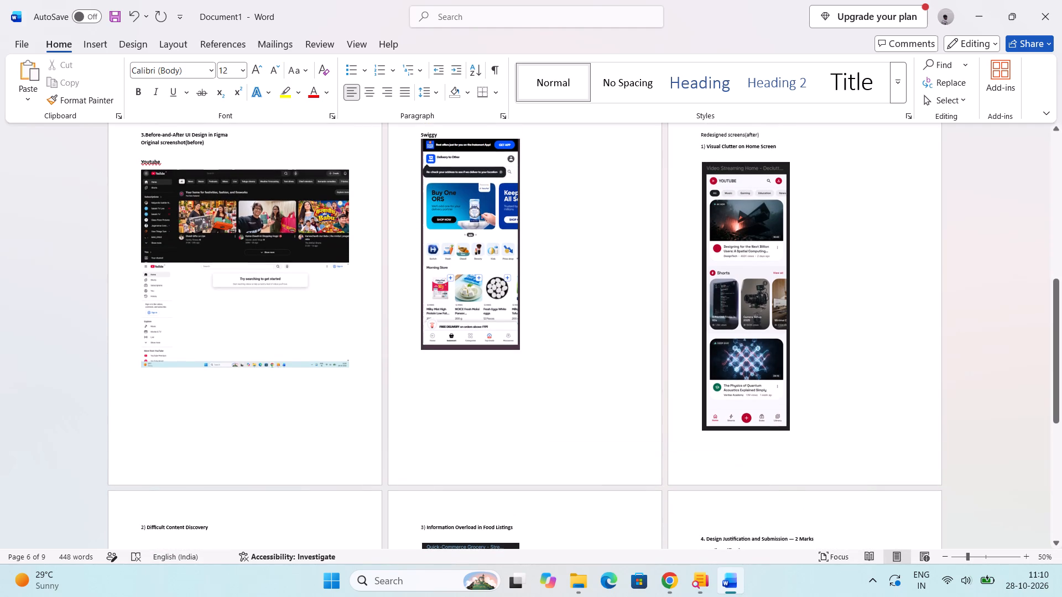
# Make the "Redesigned screens(after)" and "1) Visual Clutter on Home Screen" lines bold and increase their font size.
pyautogui.moveTo(788, 143); pyautogui.dragTo(685, 134)
pyautogui.click(695, 114)
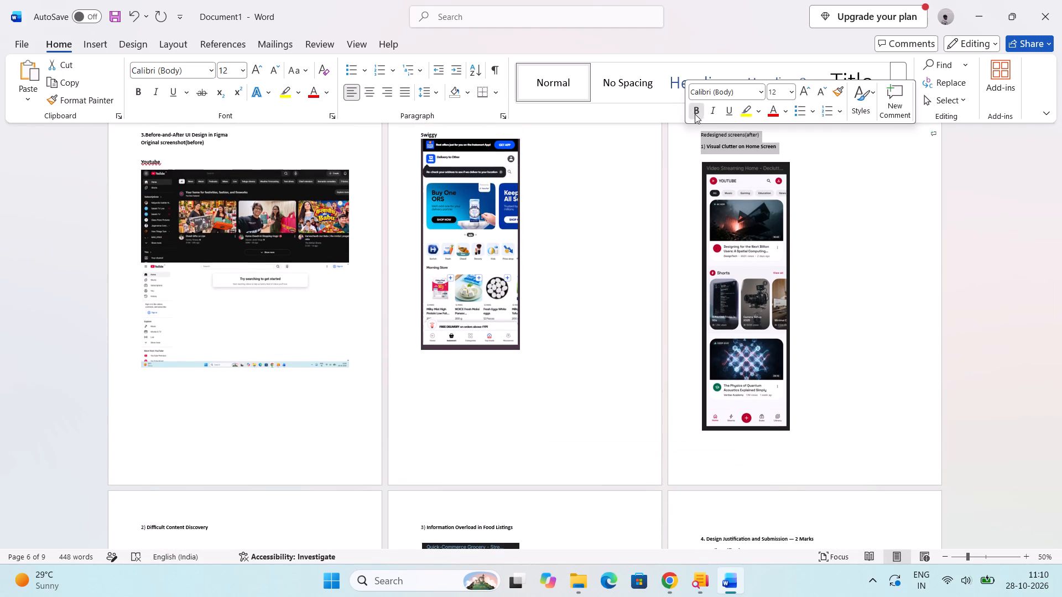
pyautogui.moveTo(793, 93); pyautogui.dragTo(784, 193)
pyautogui.click(784, 193)
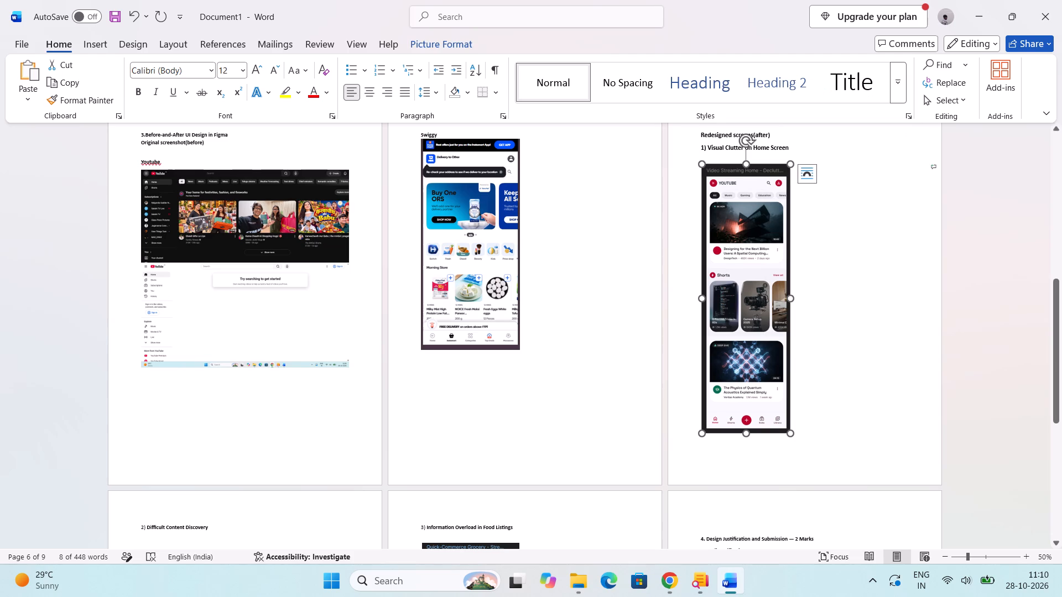
pyautogui.click(815, 203)
# Set the "3) Information Overload in Food Listings" and "2) Difficult Content Discovery" headings to font size 16.
pyautogui.scroll(-6, 815, 203)
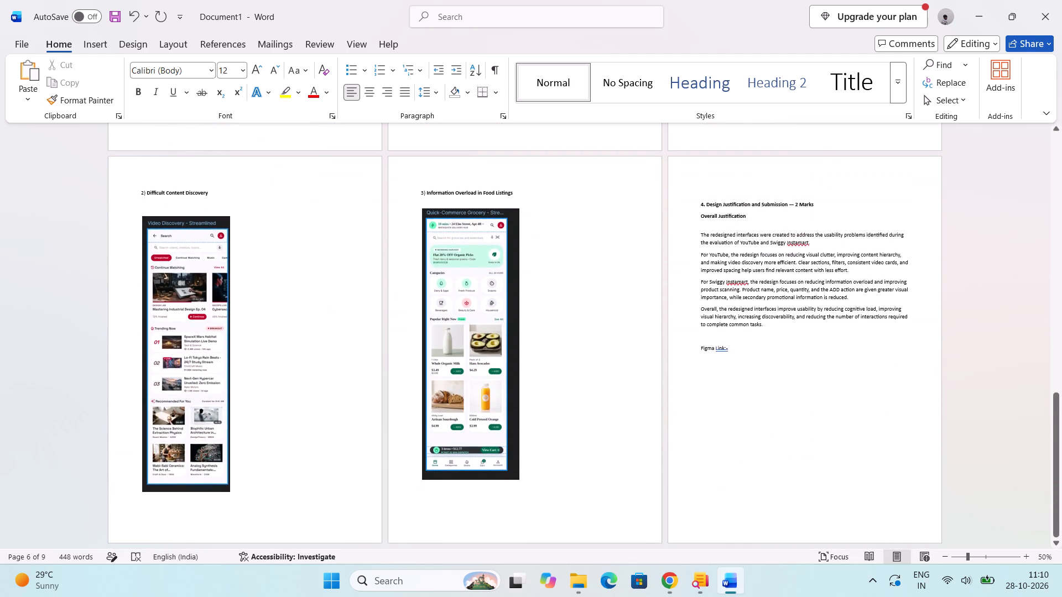
pyautogui.moveTo(519, 190); pyautogui.dragTo(413, 191)
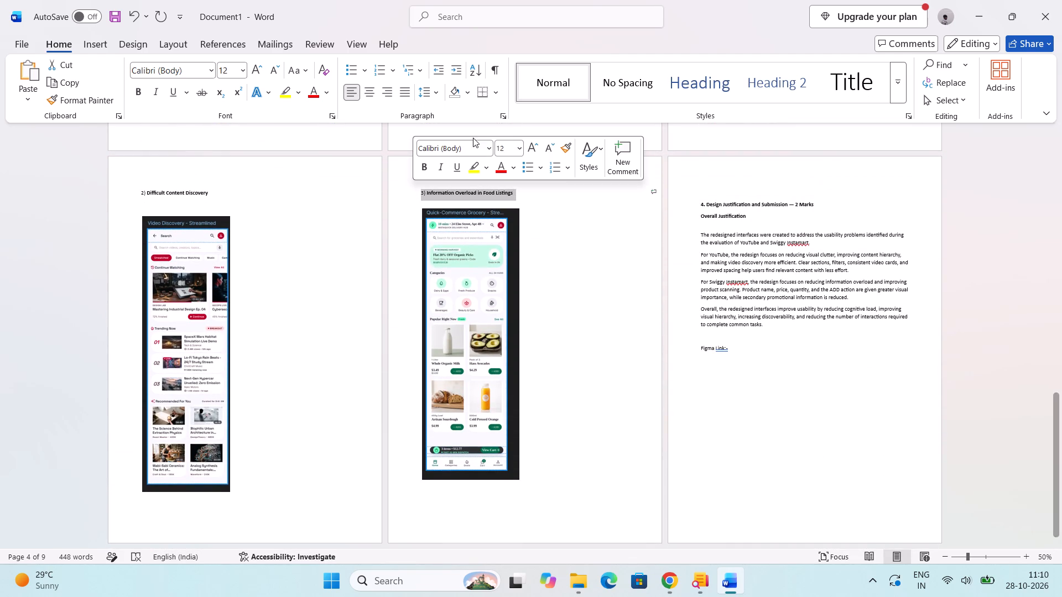
pyautogui.click(517, 148)
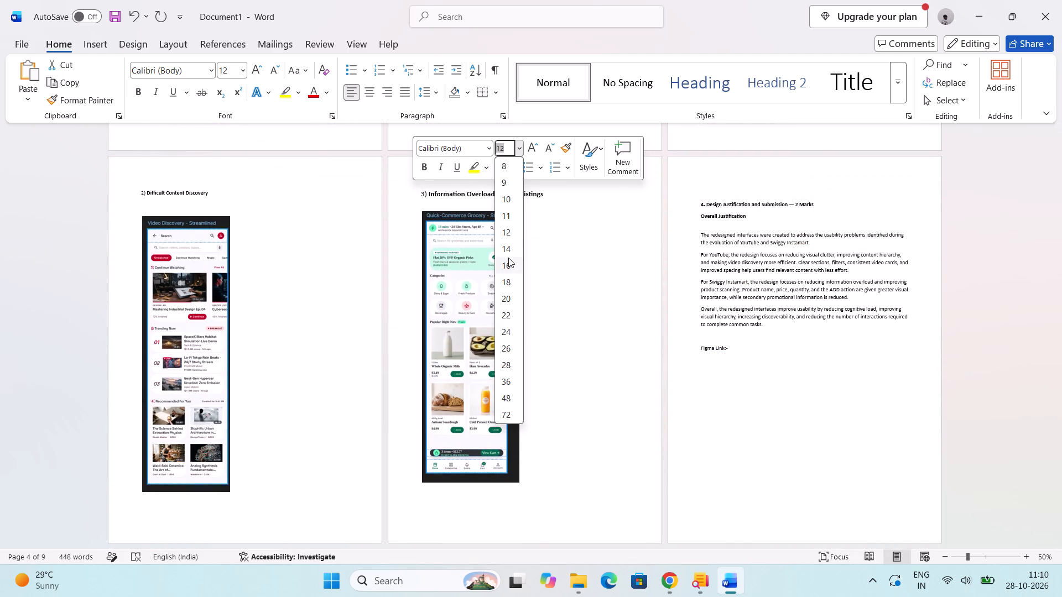
pyautogui.click(508, 258)
pyautogui.moveTo(236, 198); pyautogui.dragTo(138, 191)
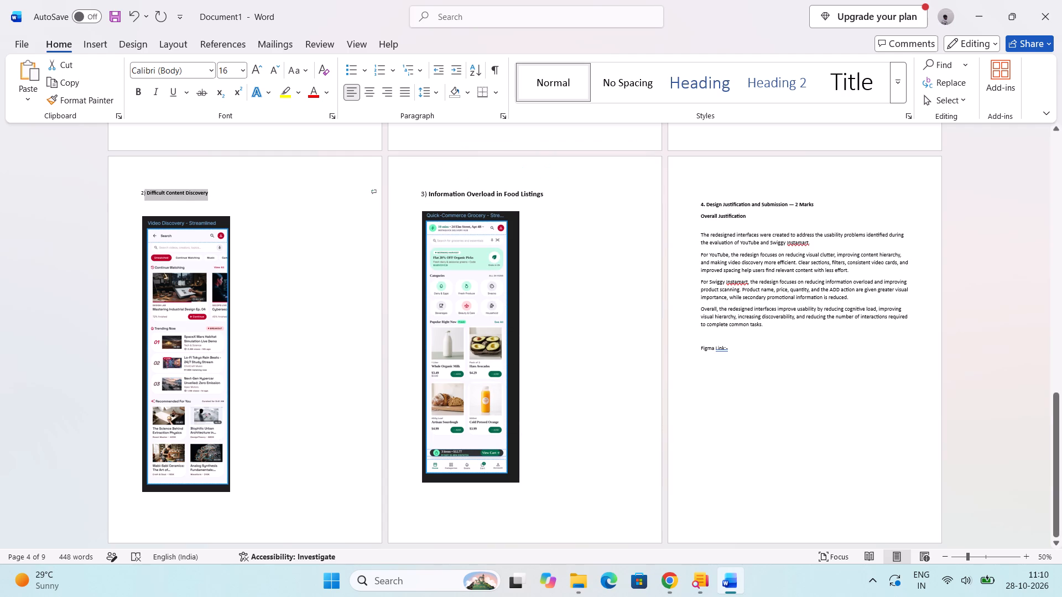
pyautogui.moveTo(138, 191); pyautogui.dragTo(129, 191)
pyautogui.moveTo(237, 149); pyautogui.dragTo(226, 252)
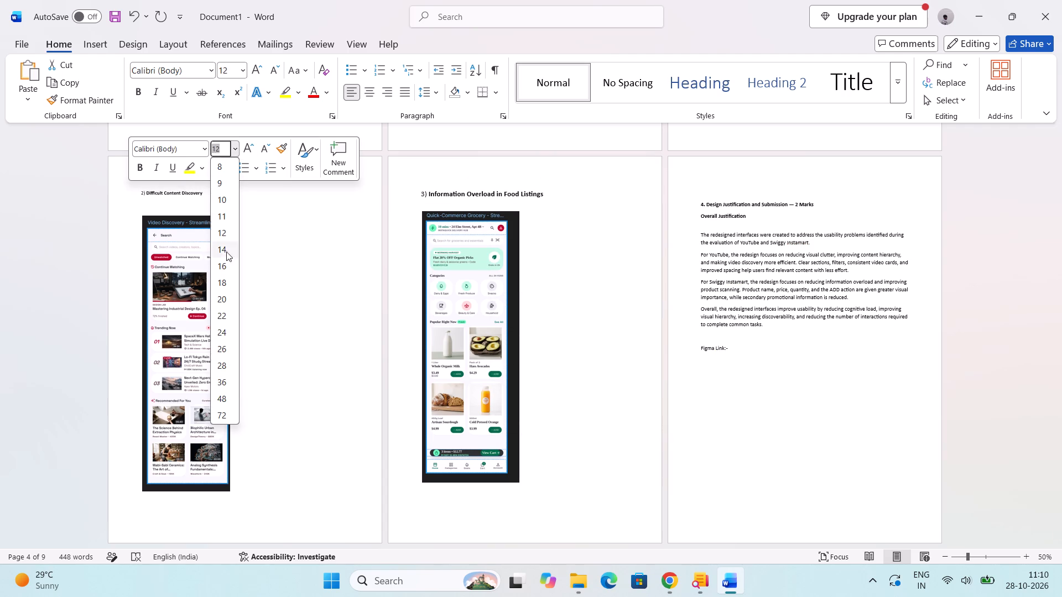
pyautogui.moveTo(226, 252); pyautogui.dragTo(223, 264)
pyautogui.click(223, 264)
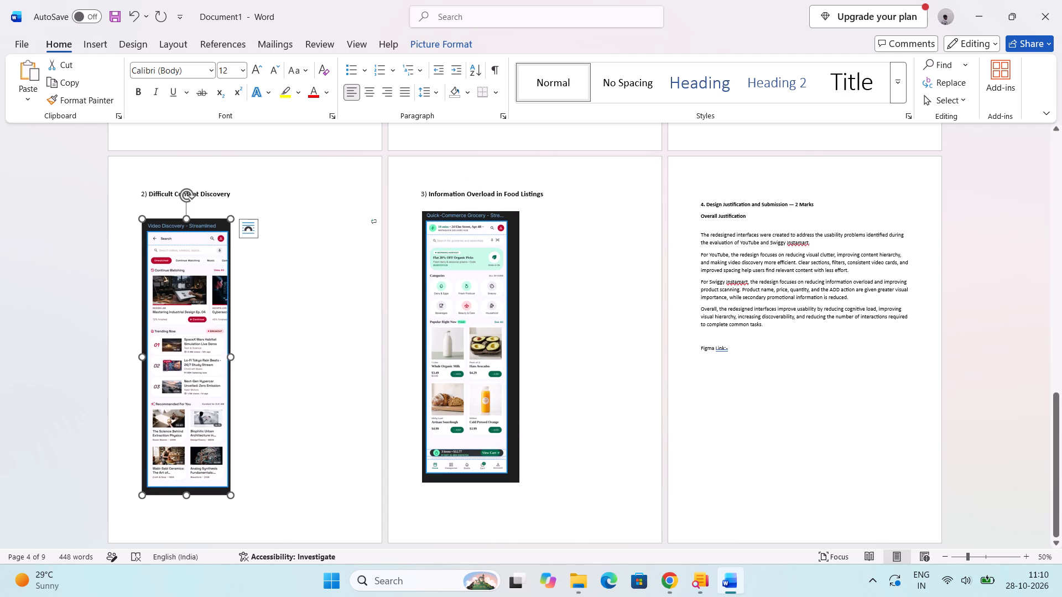
pyautogui.click(611, 319)
# Set the section 4 headings and all the justification paragraphs above the Figma link label to font size 16.
pyautogui.scroll(-1, 611, 319)
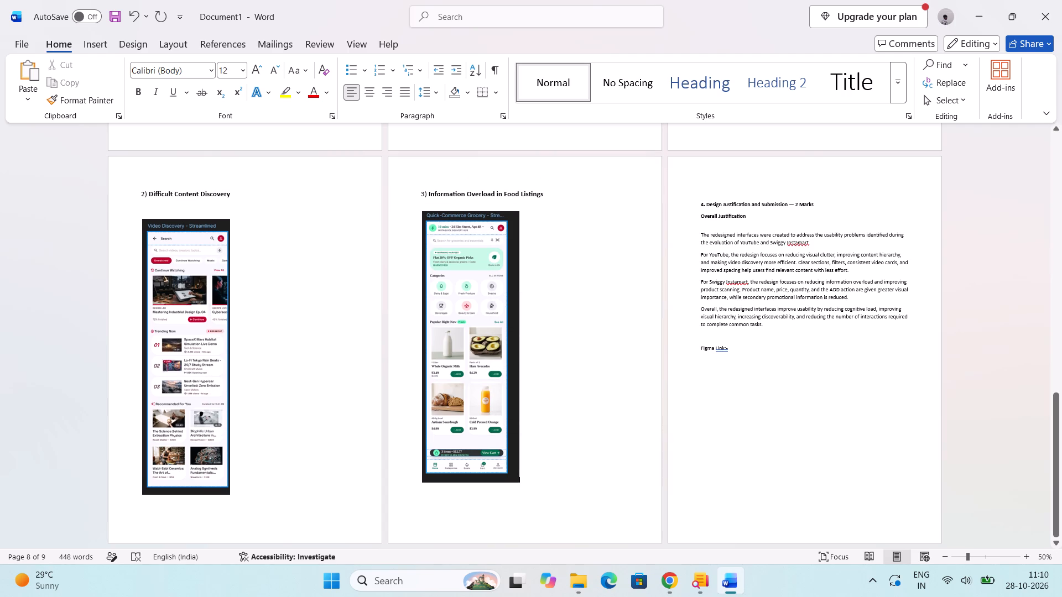
pyautogui.moveTo(696, 203); pyautogui.dragTo(777, 327)
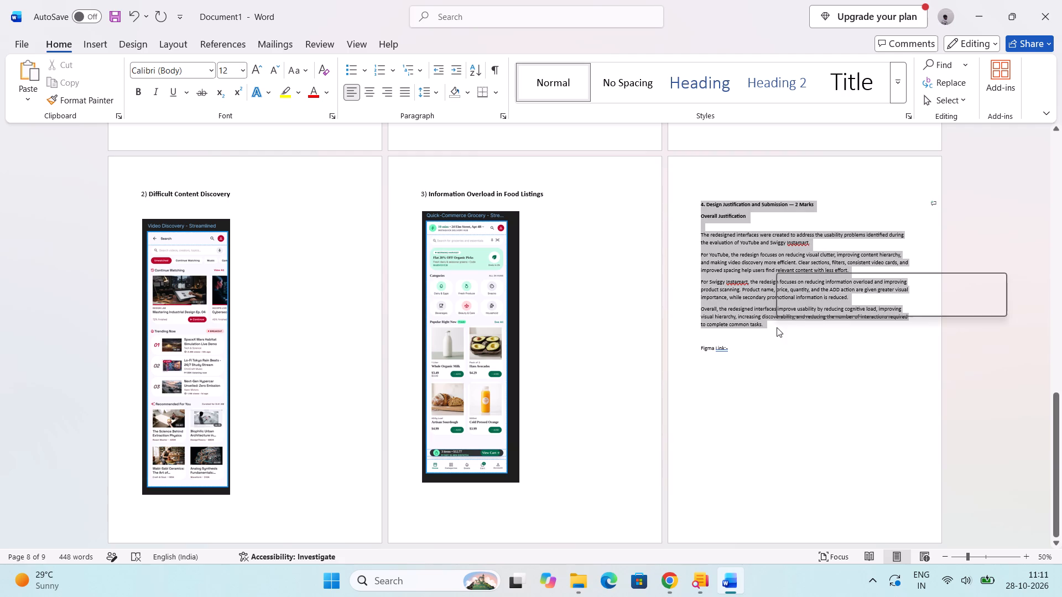
pyautogui.click(886, 284)
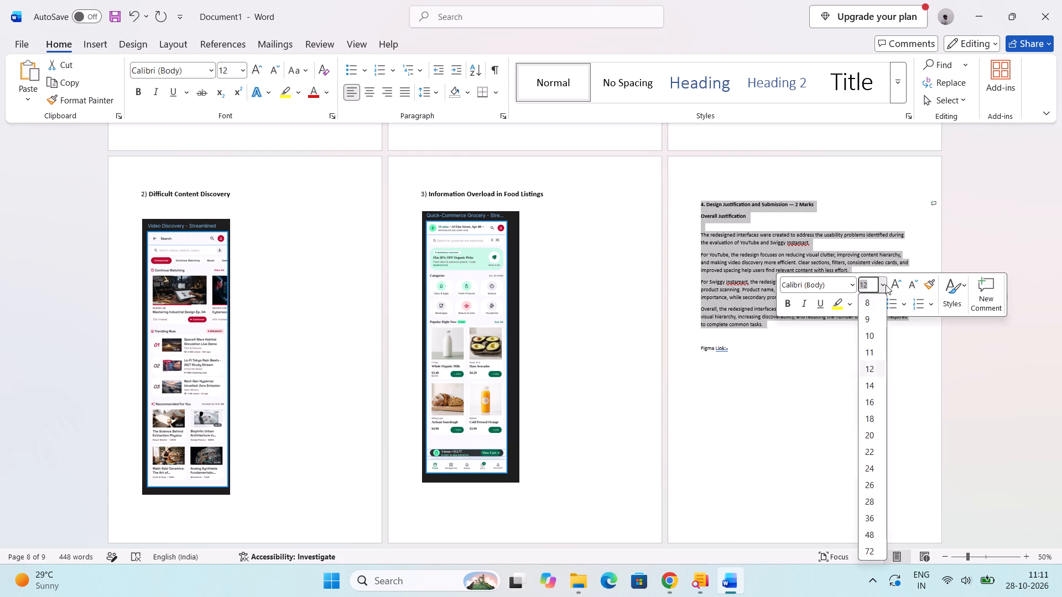
pyautogui.click(870, 401)
# Delete "— 2 Marks" from the "4. Design Justification and Submission" heading.
pyautogui.click(855, 205)
pyautogui.moveTo(855, 205); pyautogui.dragTo(822, 204)
pyautogui.press('BackSpace')
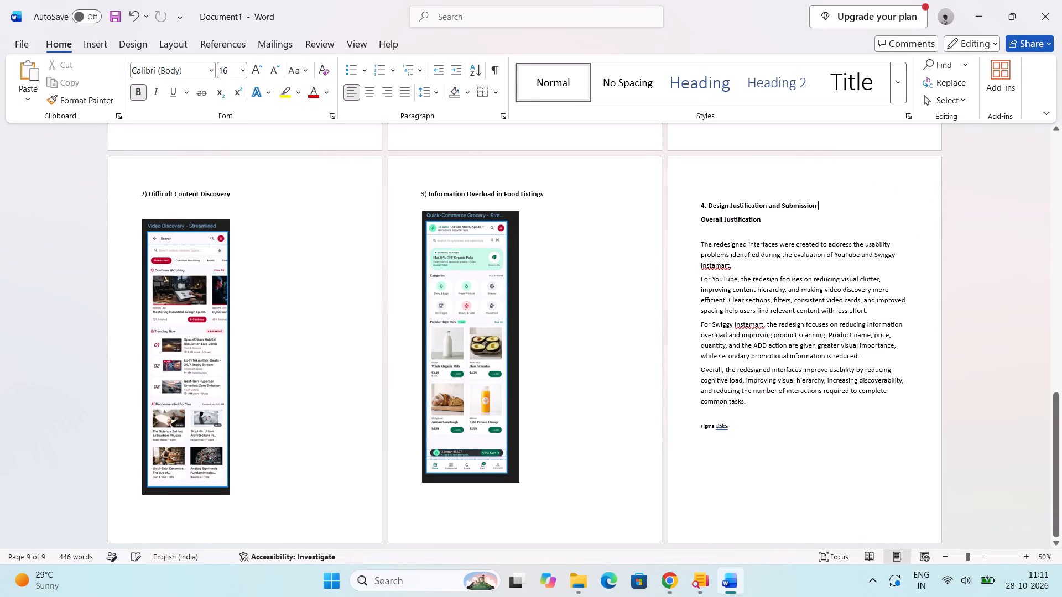
# Make the "Figma Link:-" label bold at font size 16 and place the cursor on the line beneath it.
pyautogui.scroll(-4, 784, 235)
pyautogui.moveTo(739, 425); pyautogui.dragTo(683, 429)
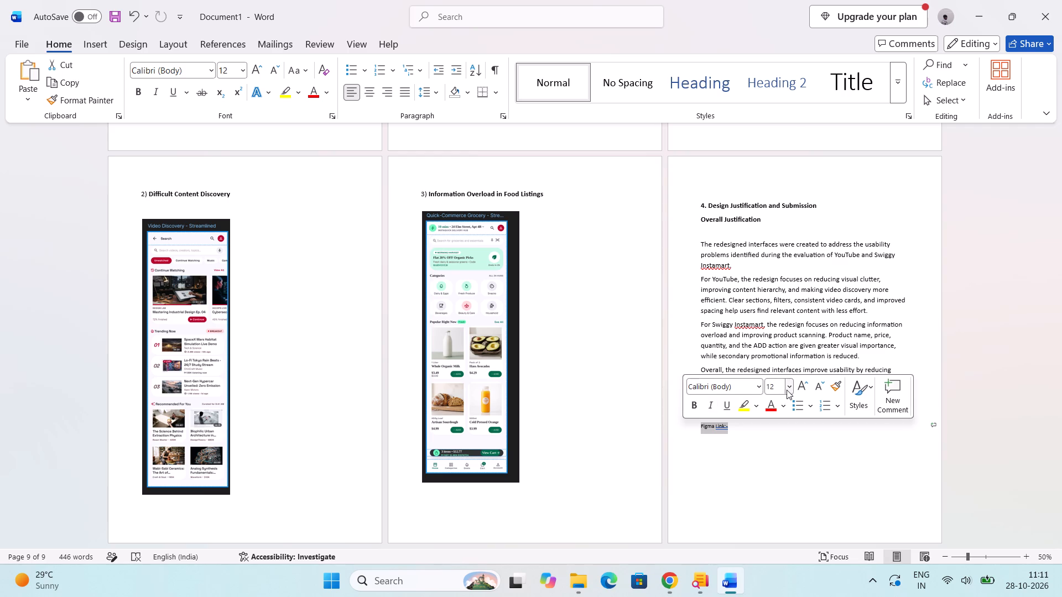
pyautogui.click(788, 390)
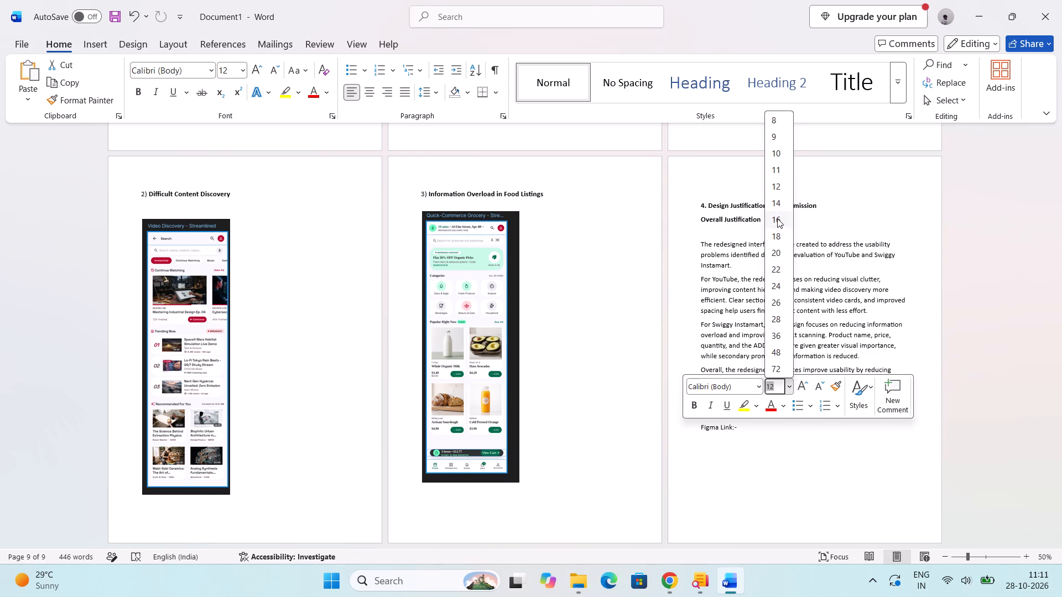
pyautogui.click(777, 219)
pyautogui.click(694, 404)
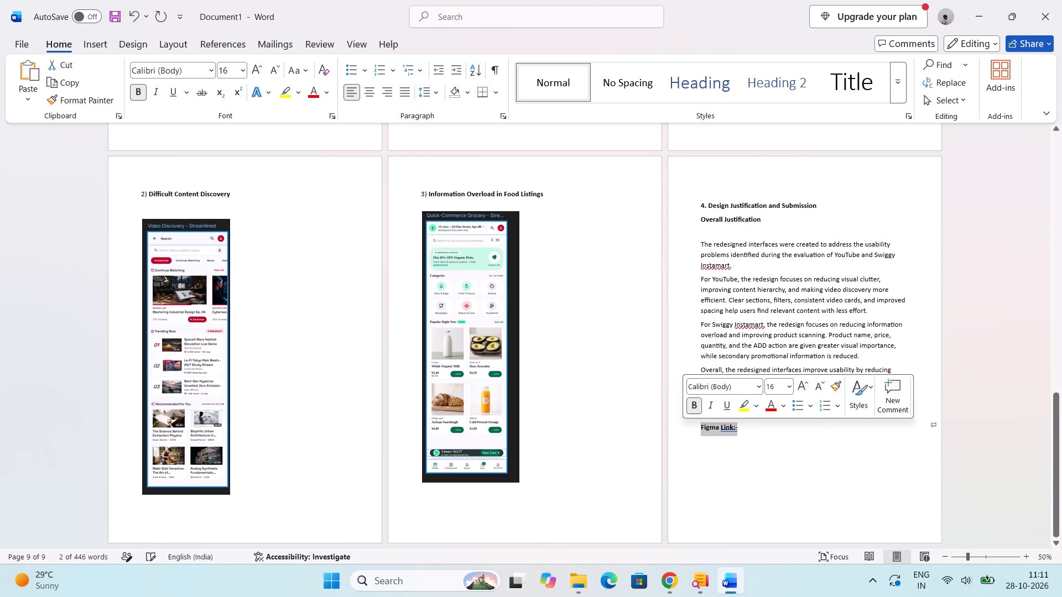
pyautogui.click(758, 484)
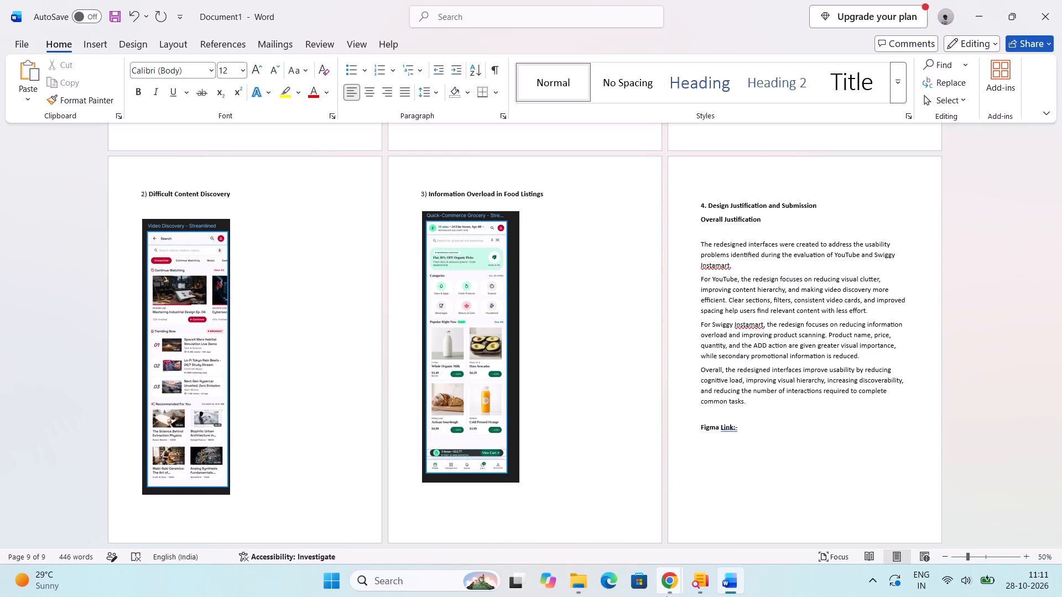
# In Chrome, close the Untitled Figma tab, then reopen the design file with the three redesigned screens from Figma's recent files in a new tab.
pyautogui.click(664, 596)
pyautogui.click(633, 539)
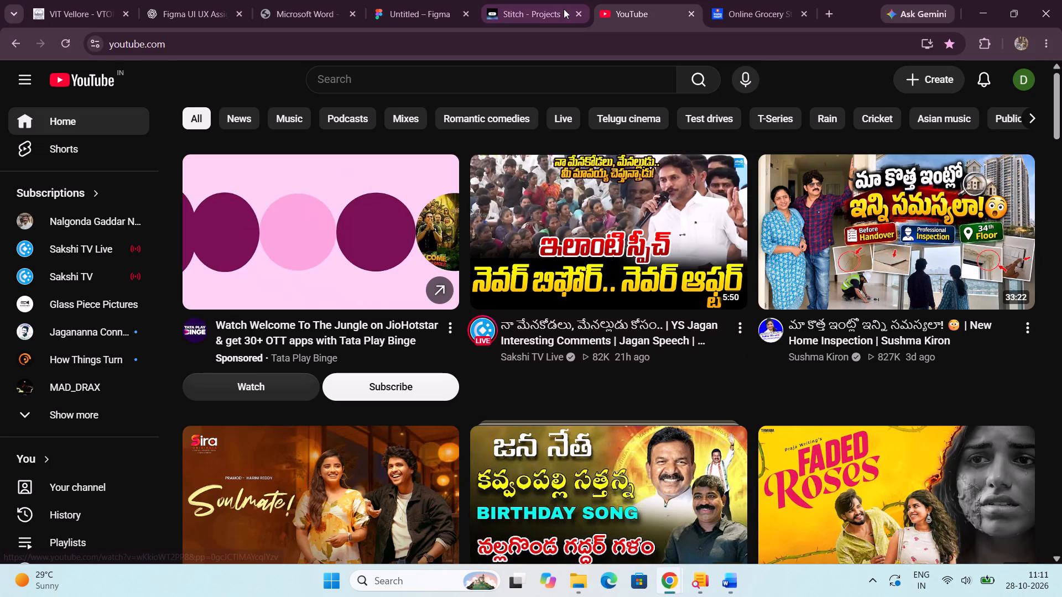
pyautogui.click(467, 9)
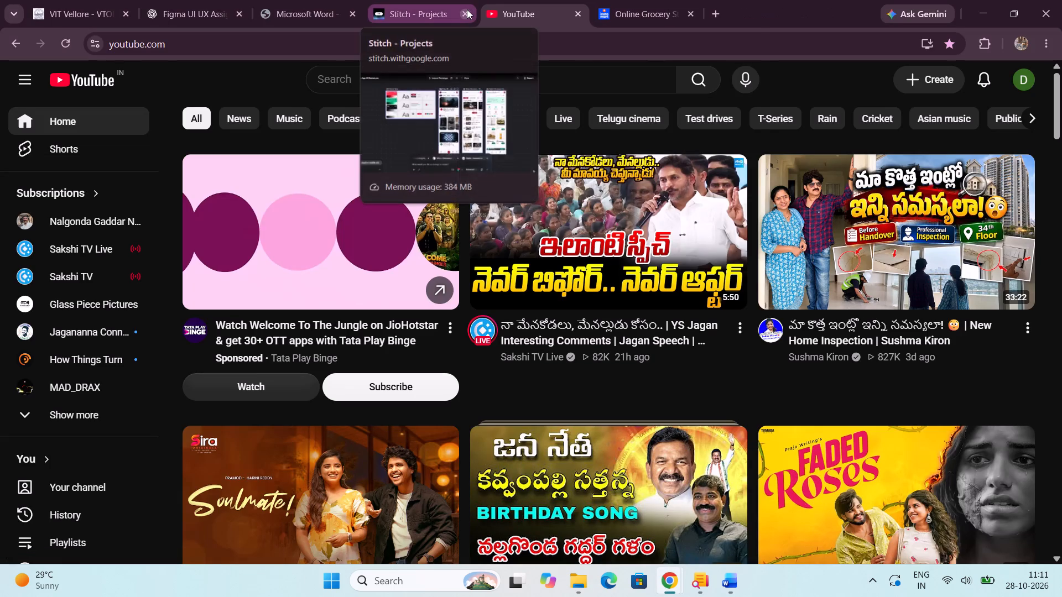
pyautogui.click(719, 16)
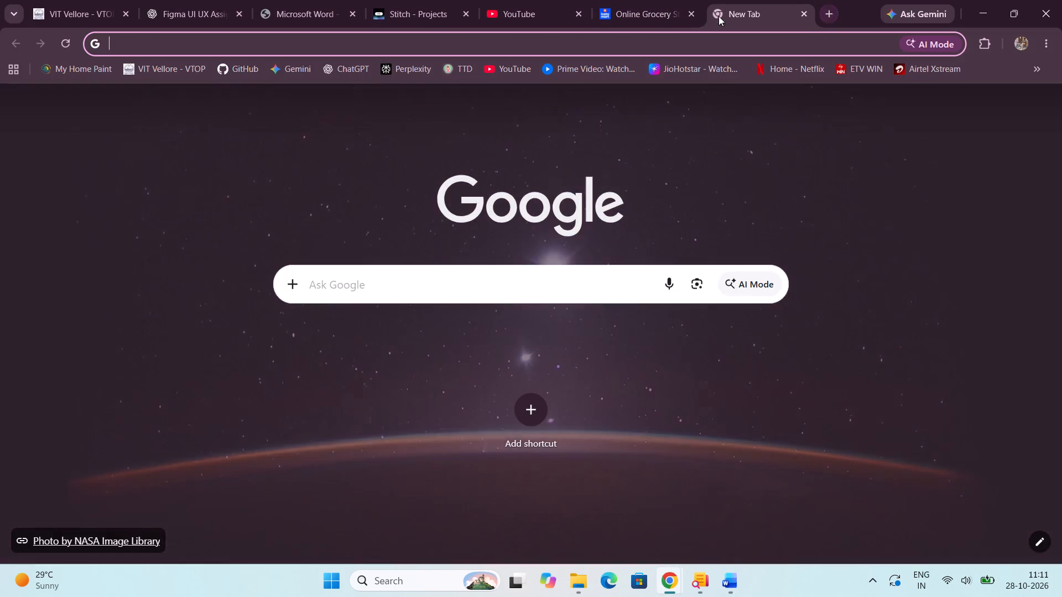
pyautogui.write('figma')
pyautogui.press('Return')
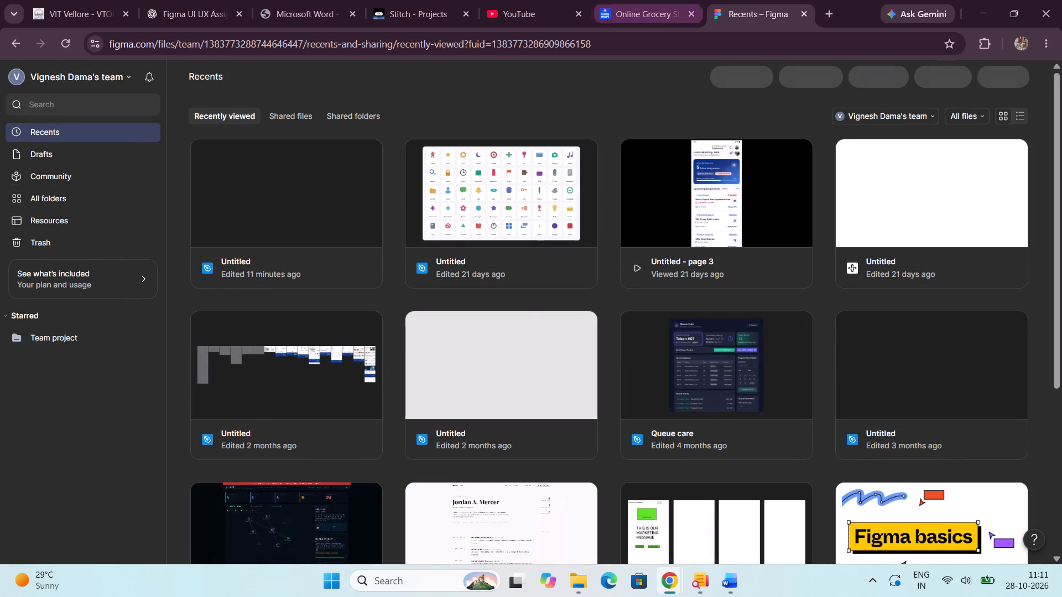
pyautogui.click(484, 398)
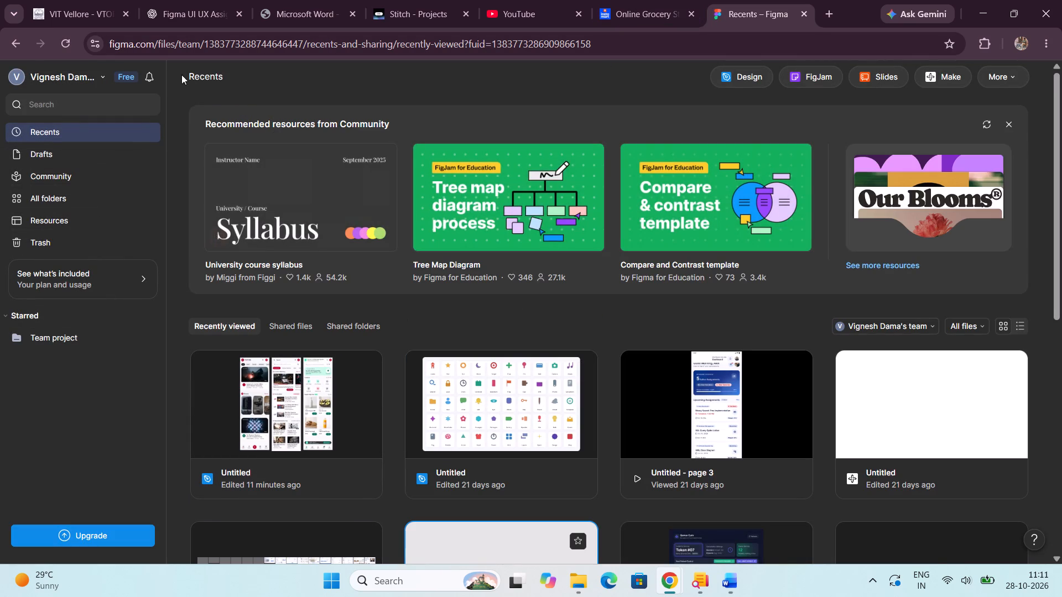
pyautogui.doubleClick(298, 396)
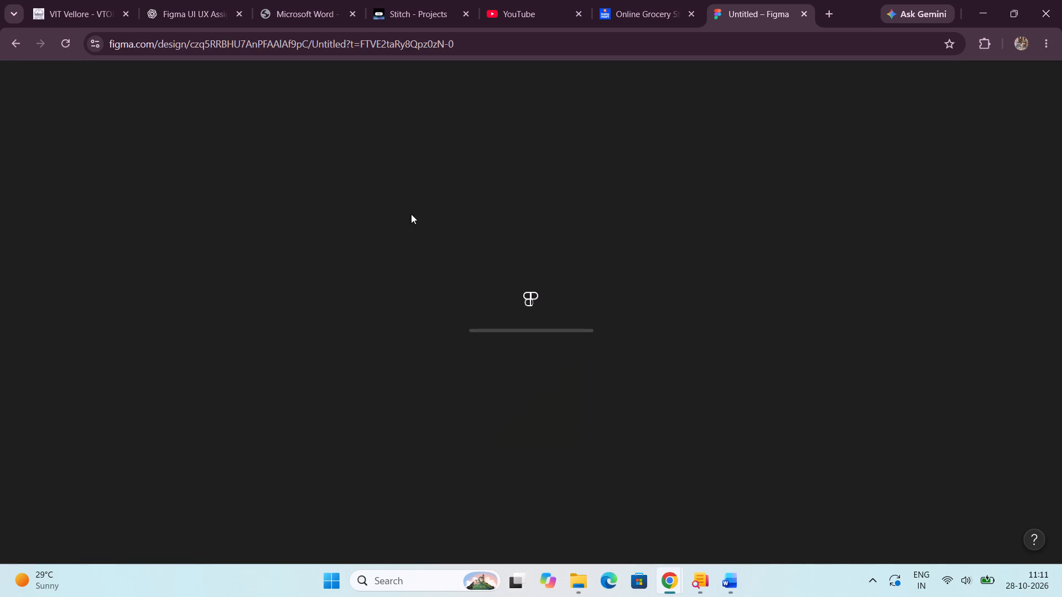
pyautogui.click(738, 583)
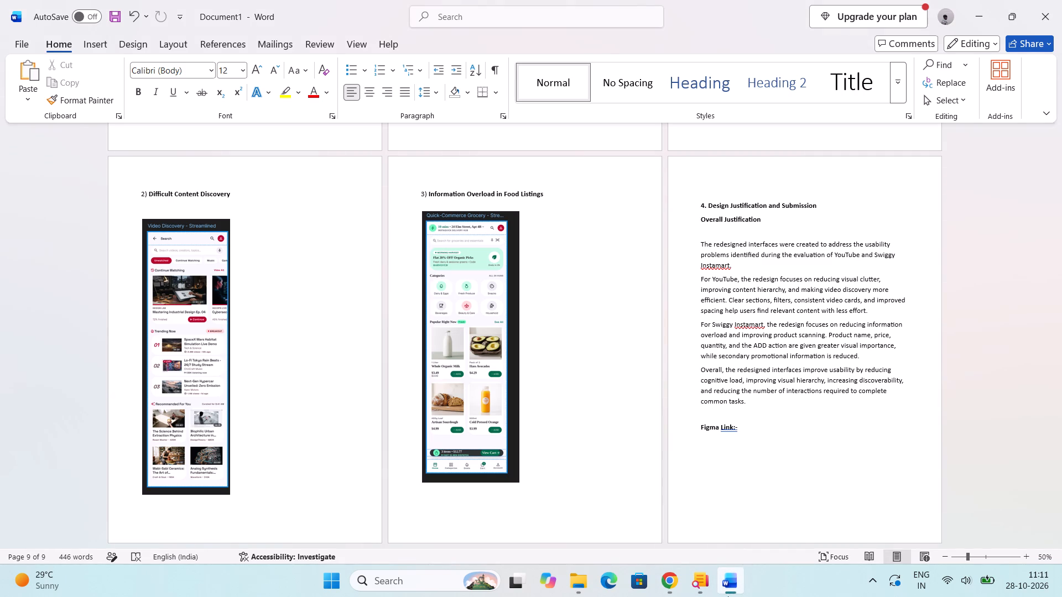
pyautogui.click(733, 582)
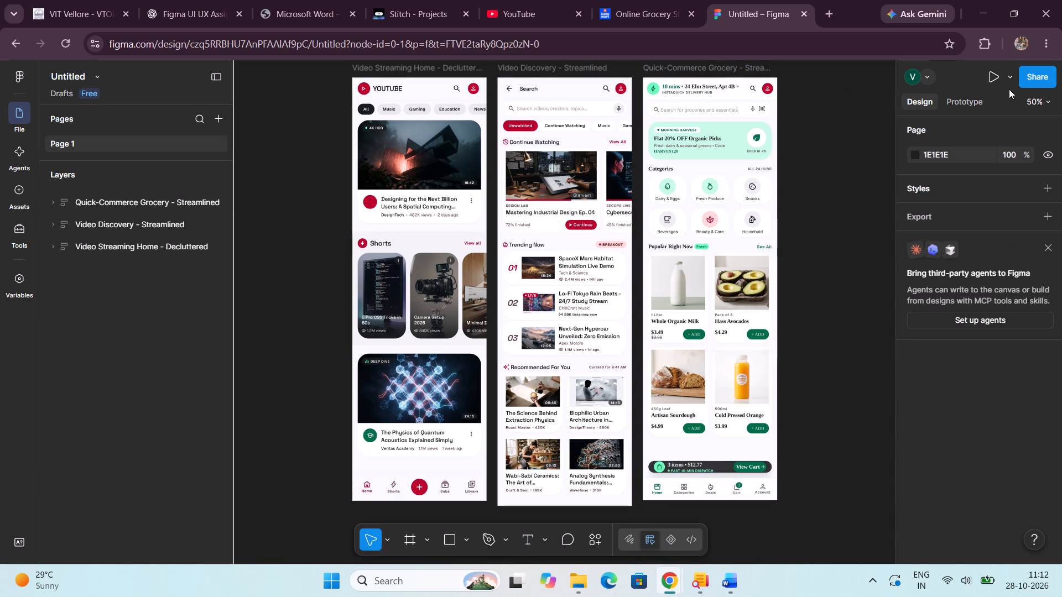
# Open the Figma file's share settings and choose Anyone for who can access the file.
pyautogui.click(1033, 77)
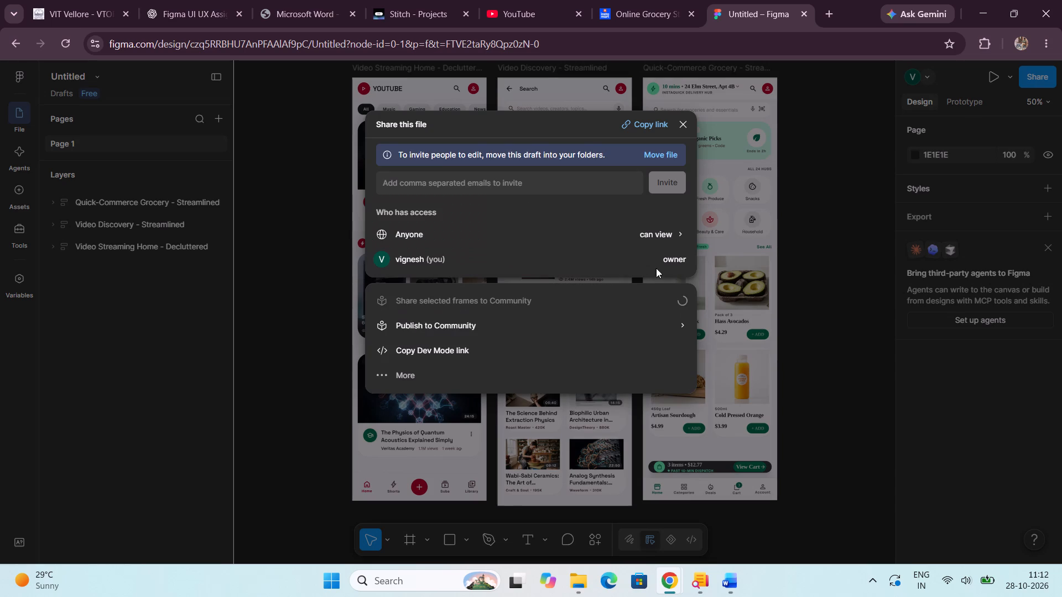
pyautogui.click(677, 232)
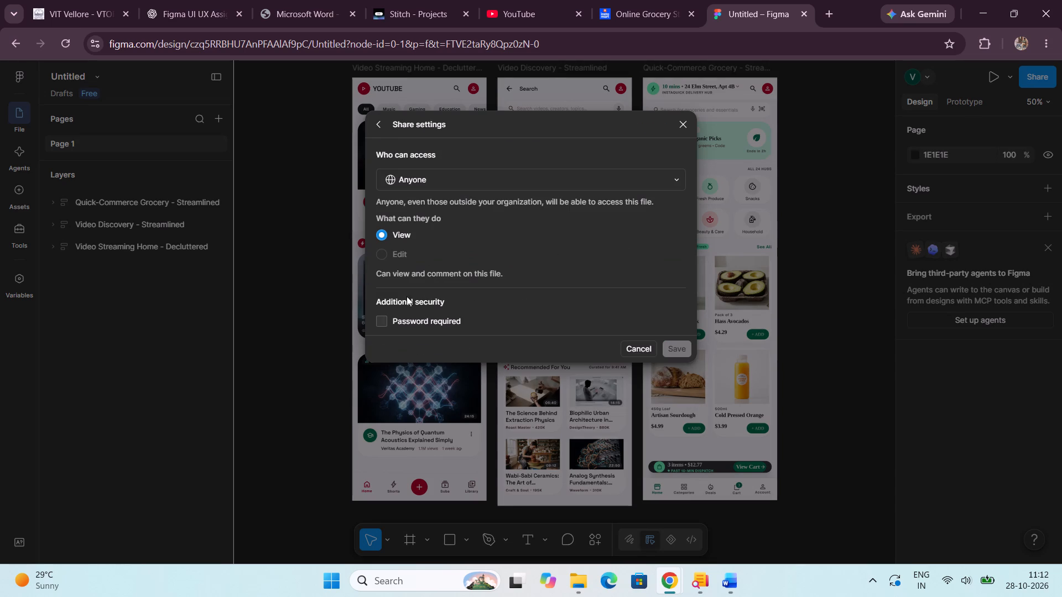
pyautogui.click(424, 174)
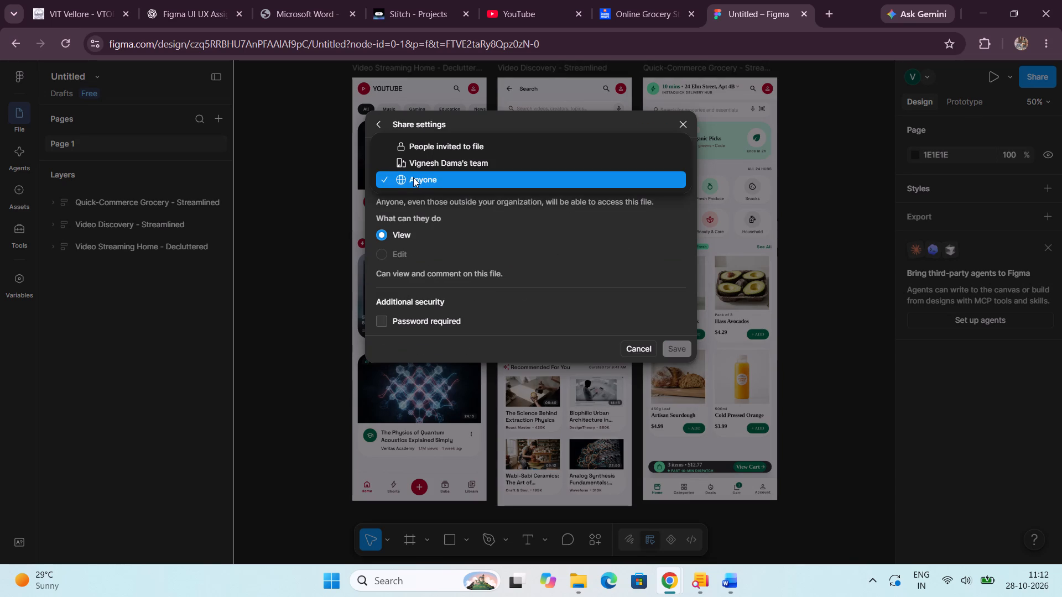
pyautogui.click(413, 177)
pyautogui.click(374, 128)
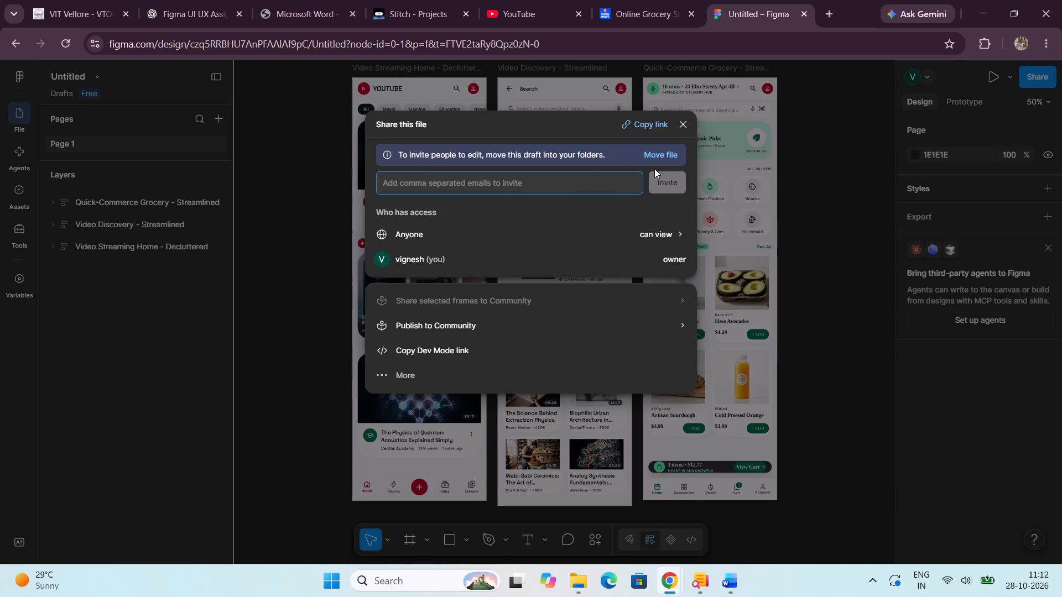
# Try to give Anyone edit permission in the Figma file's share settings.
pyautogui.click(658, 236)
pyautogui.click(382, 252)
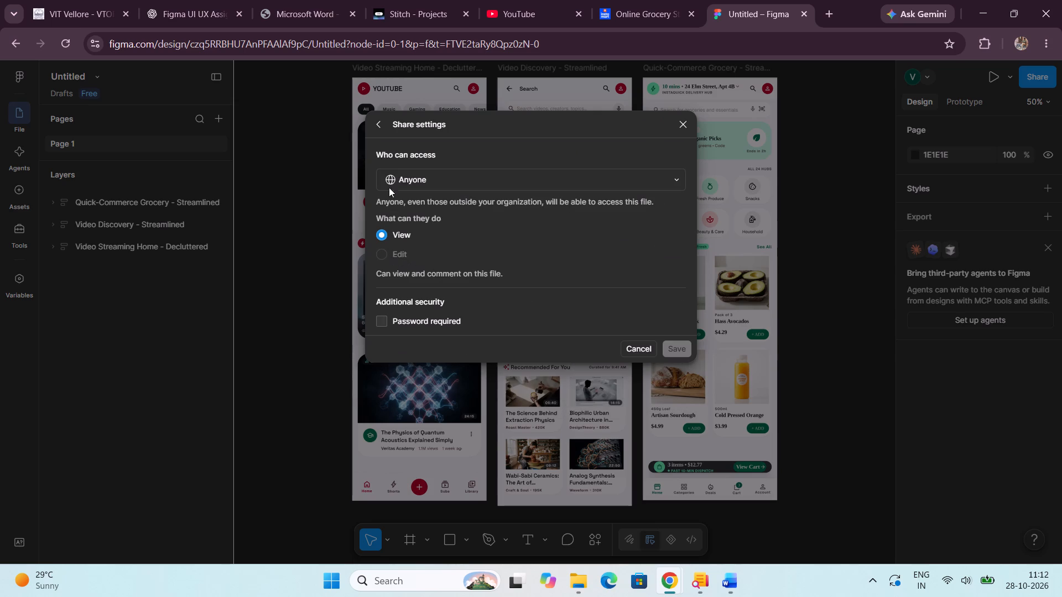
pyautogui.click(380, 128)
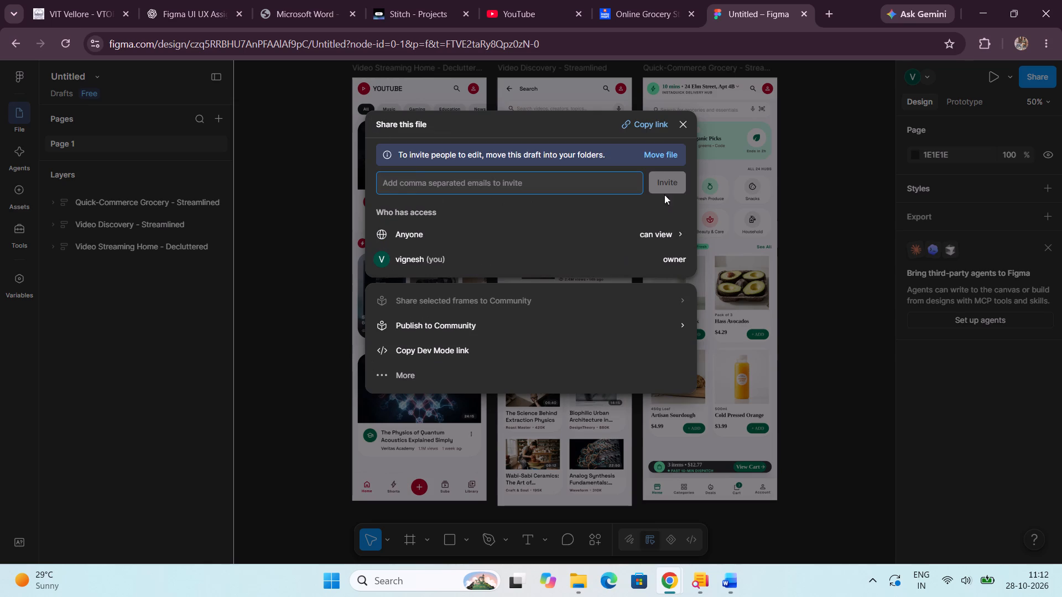
# Copy the Figma file's share link and close the sharing dialog.
pyautogui.click(643, 122)
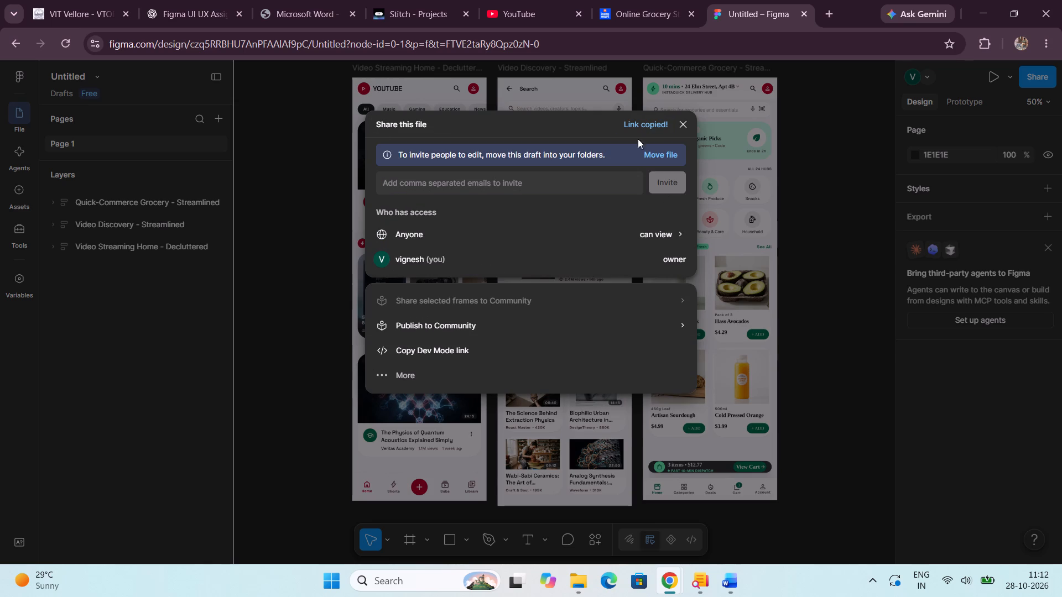
pyautogui.click(684, 127)
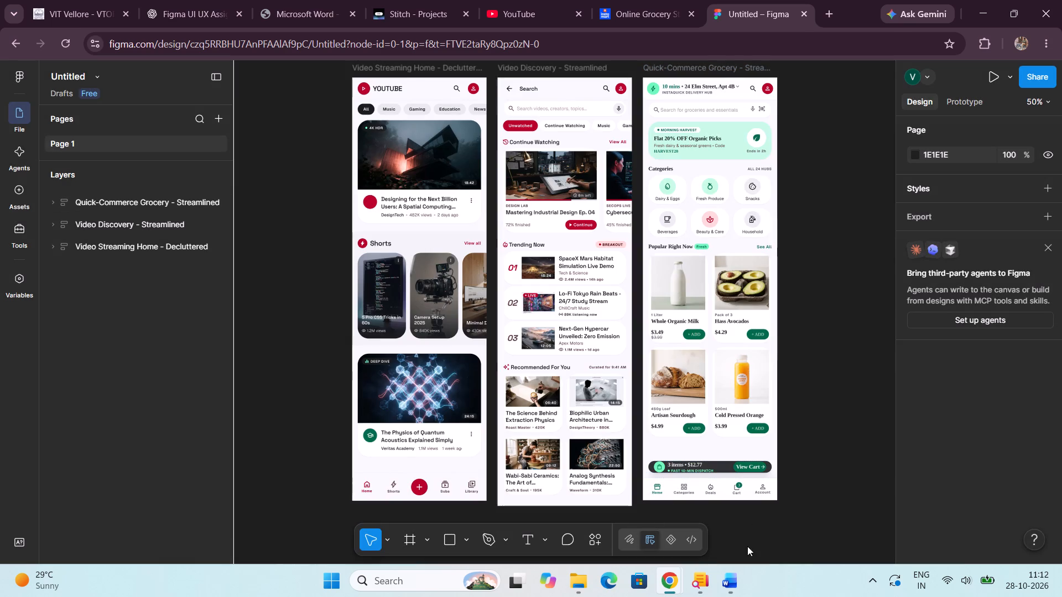
# In Word, paste the copied Figma share link below the Figma Link heading and turn it into a clickable hyperlink.
pyautogui.click(730, 582)
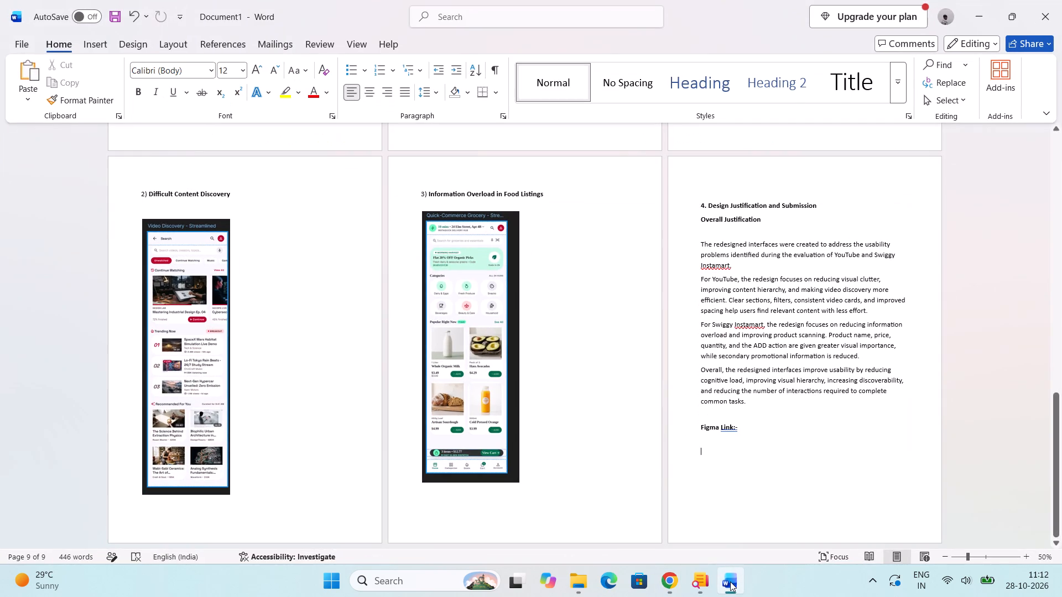
pyautogui.hotkey('ctrl', 'v')
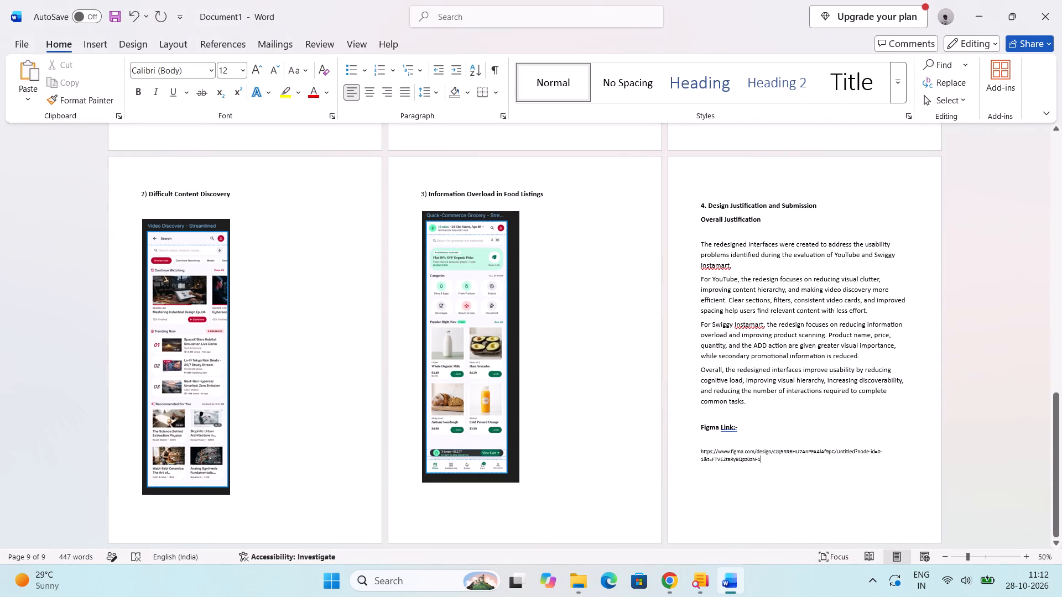
pyautogui.moveTo(764, 460); pyautogui.dragTo(696, 451)
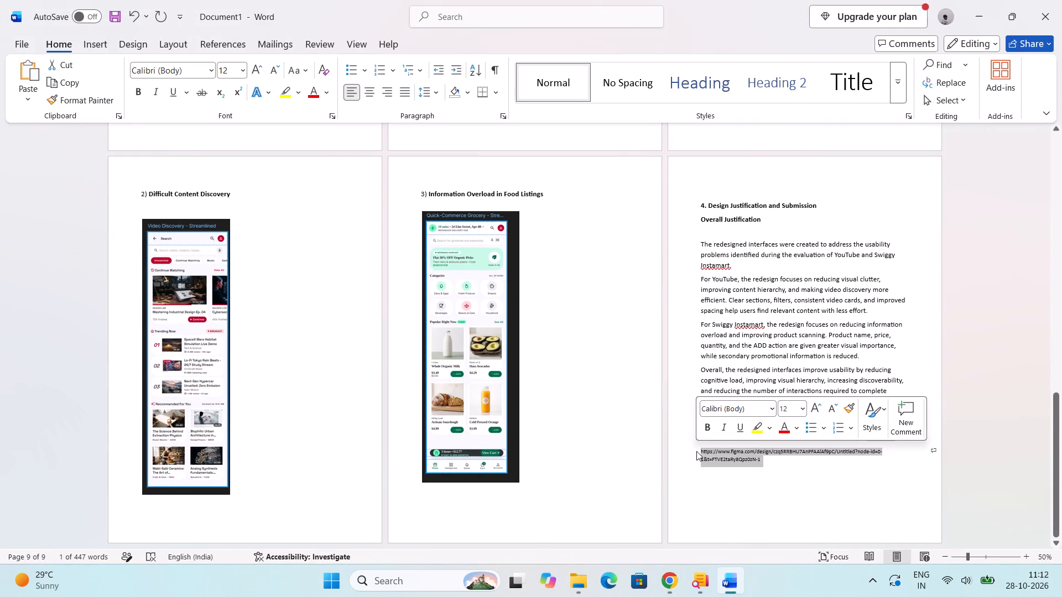
pyautogui.hotkey('ctrl', 'k')
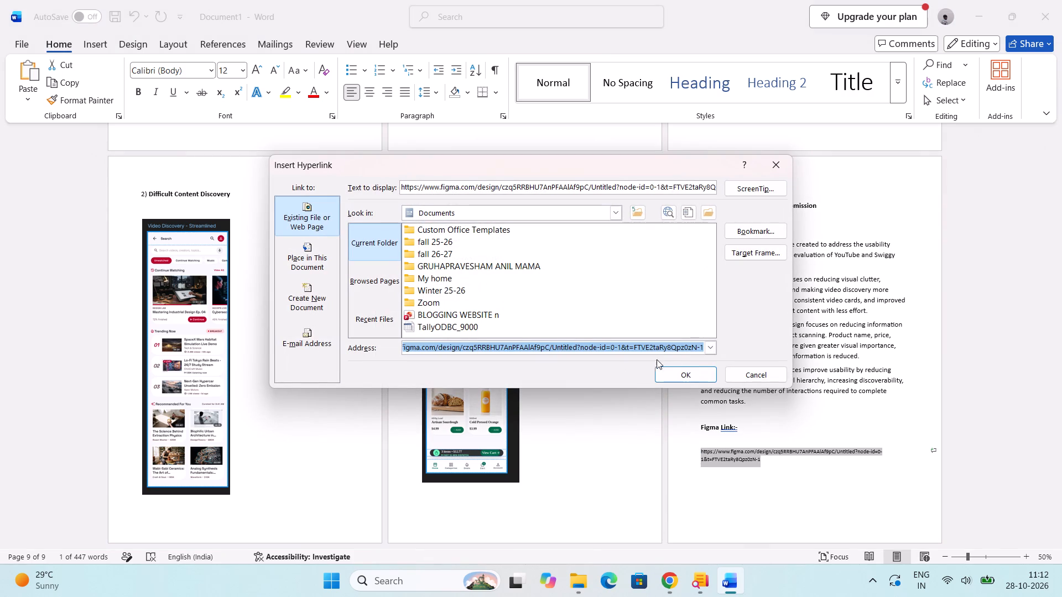
pyautogui.rightClick(674, 375)
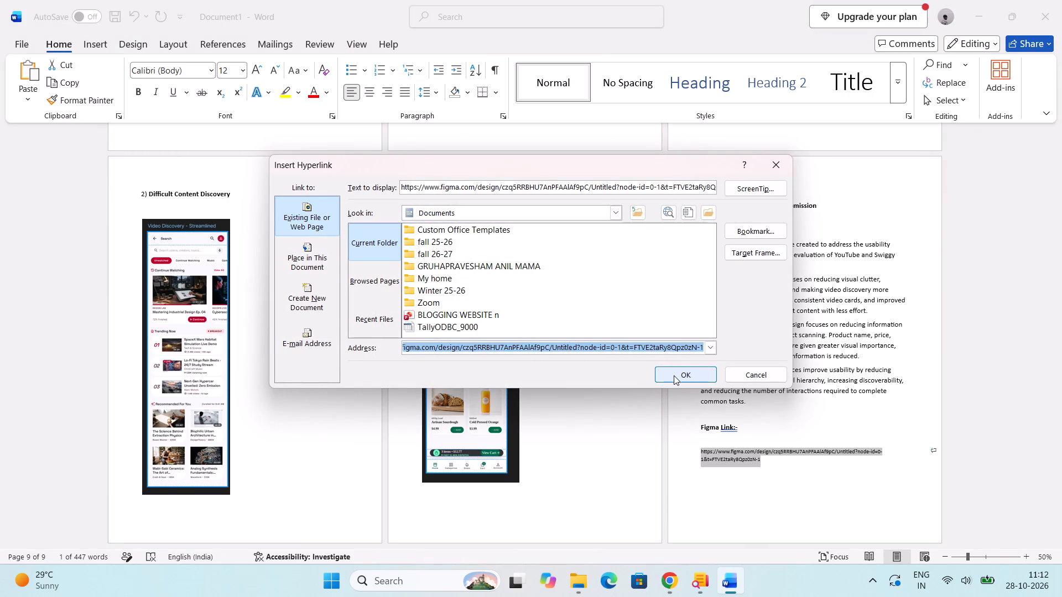
pyautogui.click(674, 375)
pyautogui.click(784, 473)
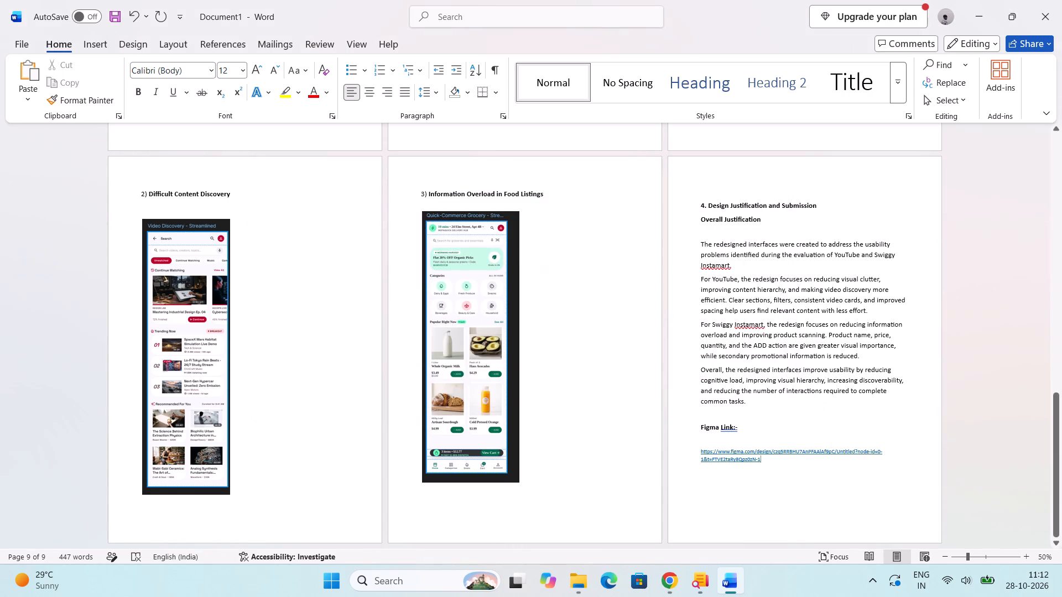
# Indent the ASSESSMENT-10 title on the first page with spaces and prefix it with "UIUX LAB".
pyautogui.scroll(2, 516, 304)
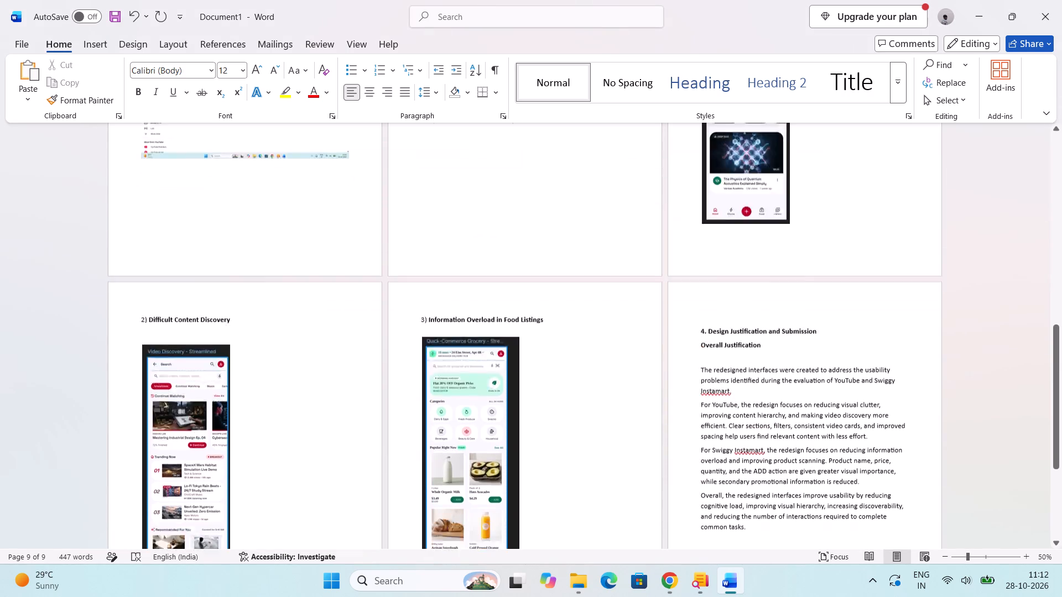
pyautogui.scroll(9, 516, 304)
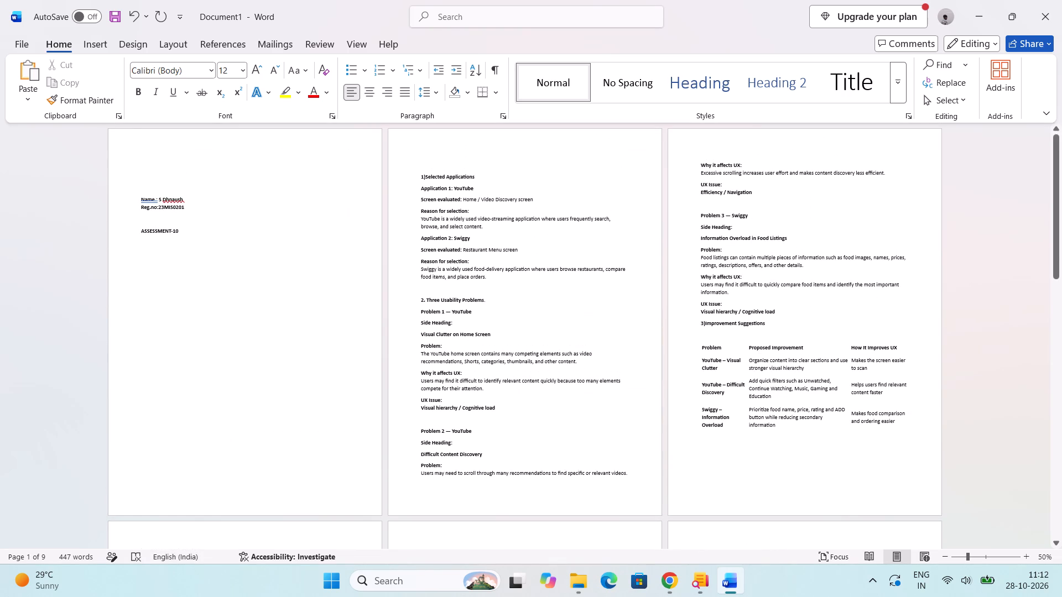
pyautogui.click(138, 230)
pyautogui.press('space')
pyautogui.press('space')
pyautogui.press('space')
pyautogui.press('space')
pyautogui.press('space')
pyautogui.press('space')
pyautogui.press('space')
pyautogui.press('space')
pyautogui.press('space')
pyautogui.press('space')
pyautogui.press('space')
pyautogui.press('space')
pyautogui.press('space')
pyautogui.press('space')
pyautogui.press('space')
pyautogui.press('space')
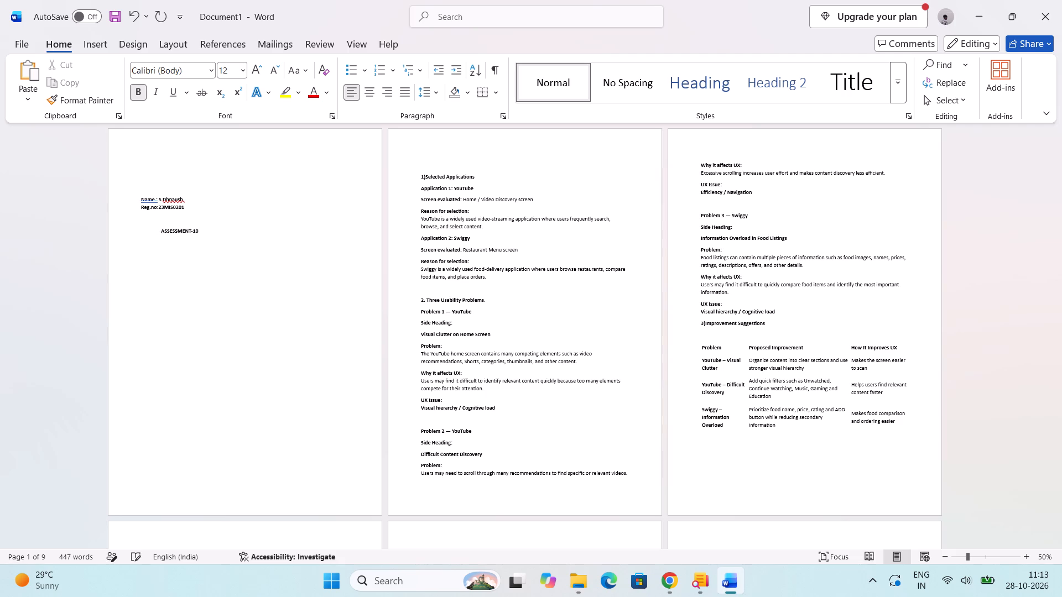
pyautogui.write('UIU')
pyautogui.write('X')
pyautogui.press('space')
pyautogui.write('LAB')
pyautogui.press('space')
# Shift the UIUX LAB ASSESSMENT-10 title further towards the page centre by adding about ten spaces before it.
pyautogui.click(160, 232)
pyautogui.press('space')
pyautogui.press('space')
pyautogui.press('space')
pyautogui.press('space')
pyautogui.press('space')
pyautogui.press('space')
pyautogui.press('space')
pyautogui.press('space')
pyautogui.press('space')
pyautogui.press('space')
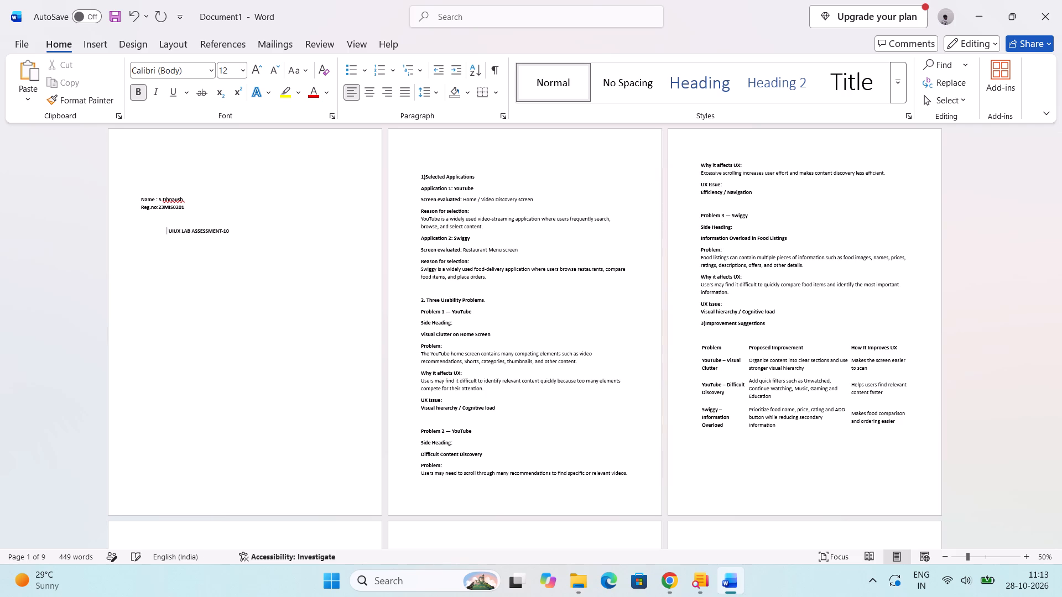
# Switch to the lab question paper PDF in Chrome and copy the title text "Usability Evaluation and UI Redesign Using Figma".
pyautogui.click(691, 596)
pyautogui.click(668, 586)
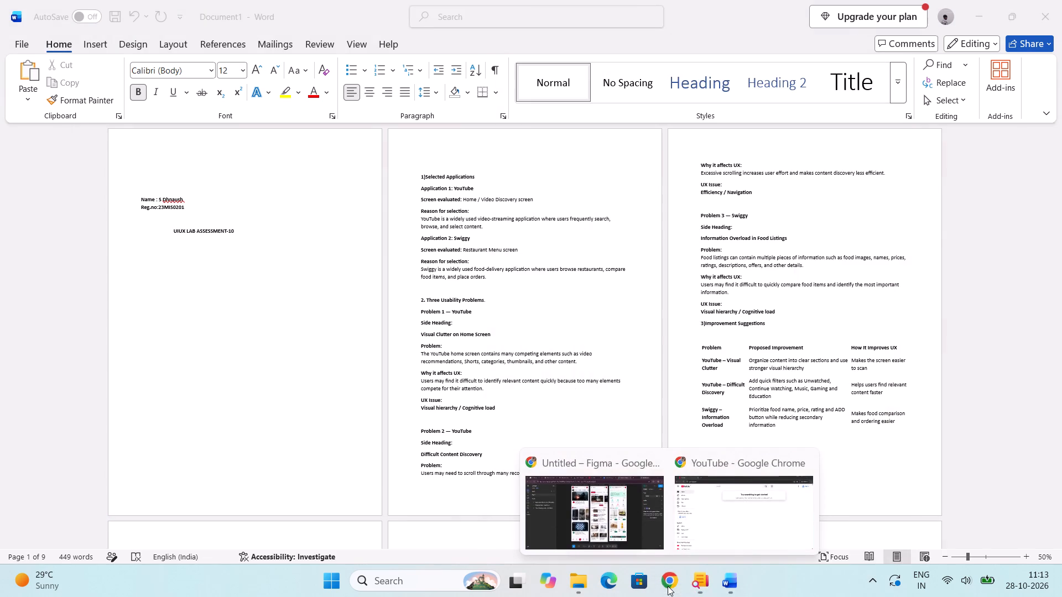
pyautogui.click(616, 519)
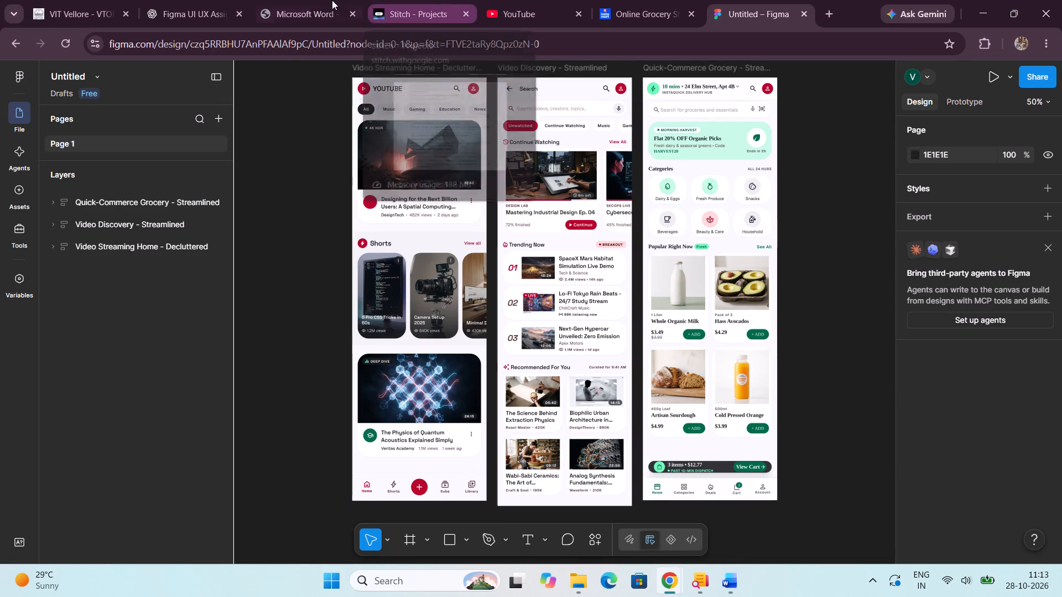
pyautogui.click(299, 0)
pyautogui.scroll(2, 459, 218)
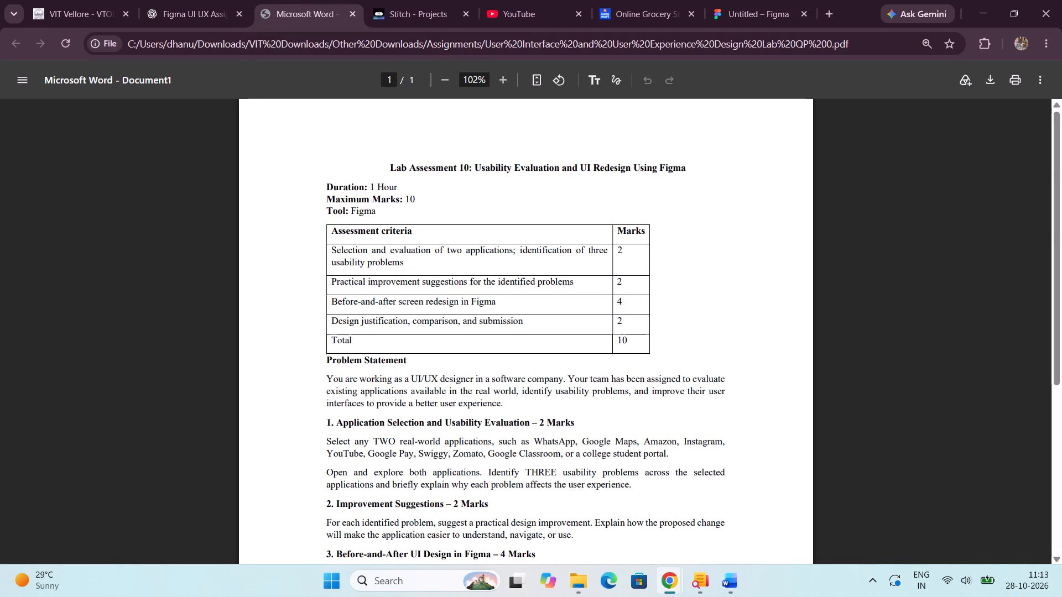
pyautogui.moveTo(471, 166); pyautogui.dragTo(711, 171)
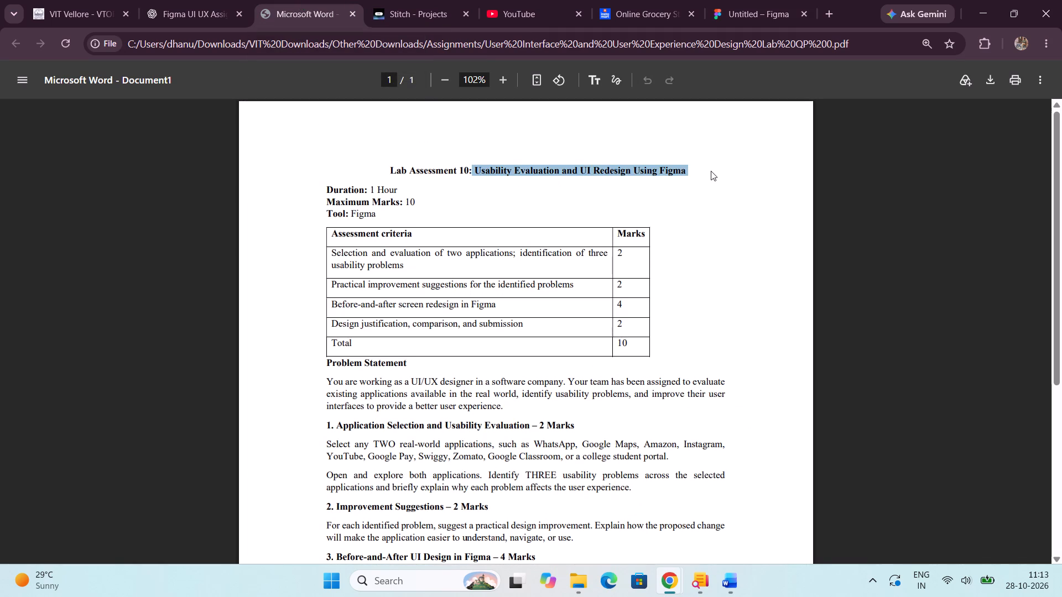
pyautogui.hotkey('ctrl', 'c')
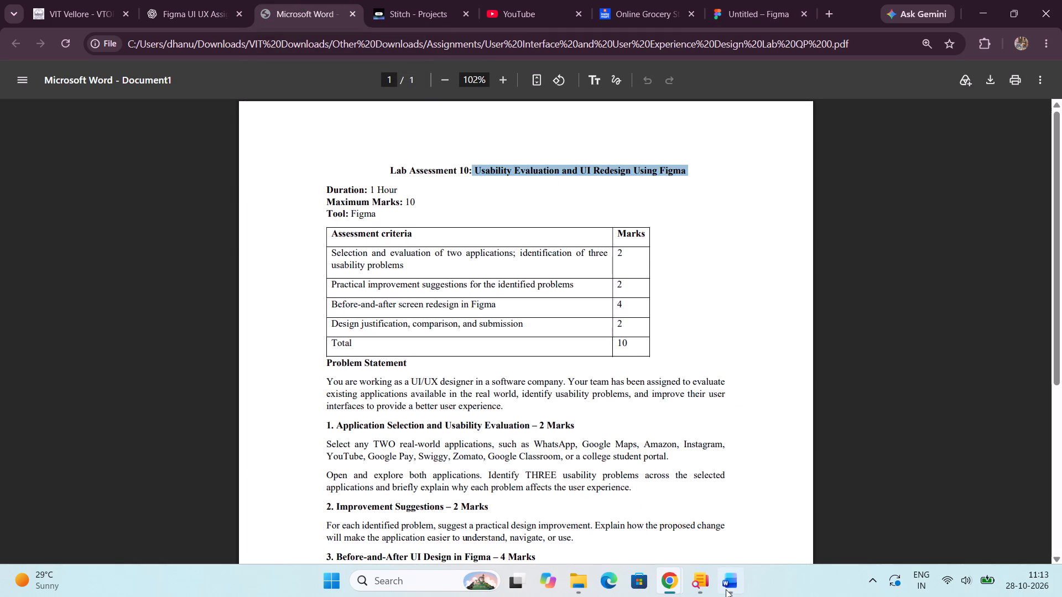
# Back in Word, paste the copied title two lines below UIUX LAB ASSESSMENT-10 on the first page.
pyautogui.click(725, 589)
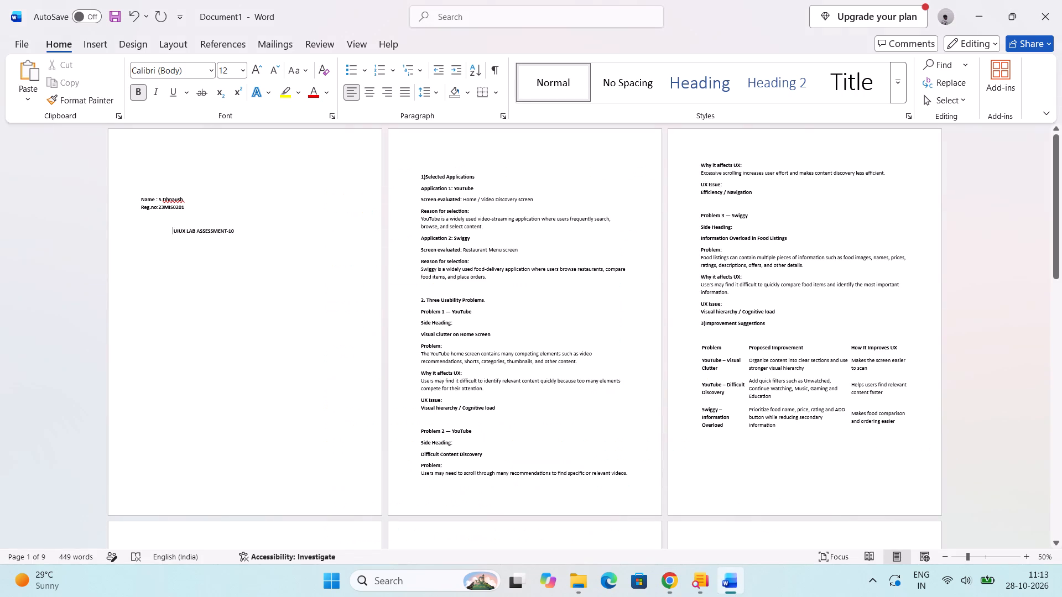
pyautogui.click(252, 229)
pyautogui.hotkey('shift', 'Return')
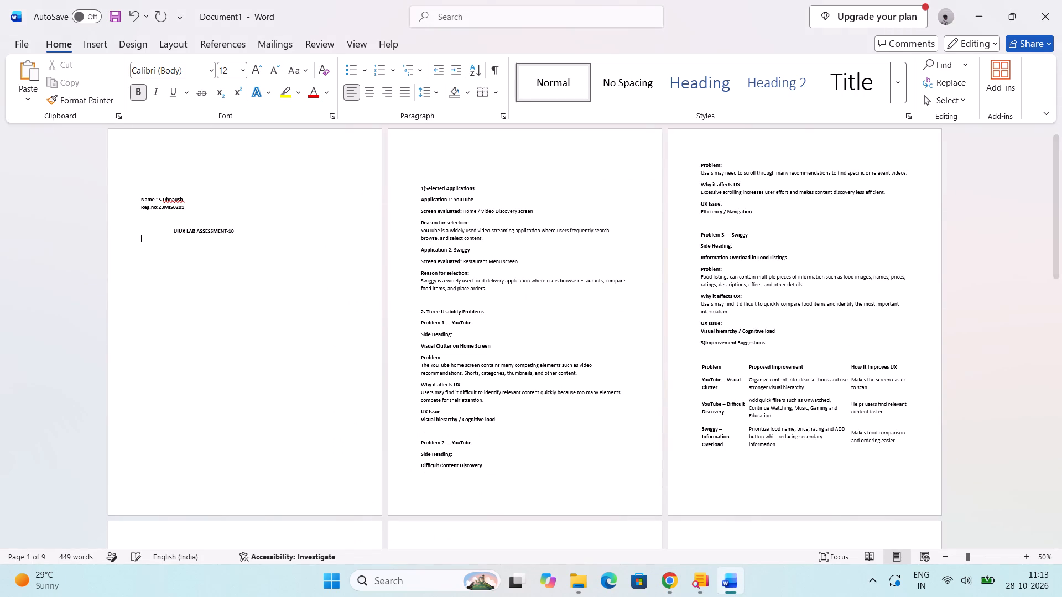
pyautogui.hotkey('shift', 'Return')
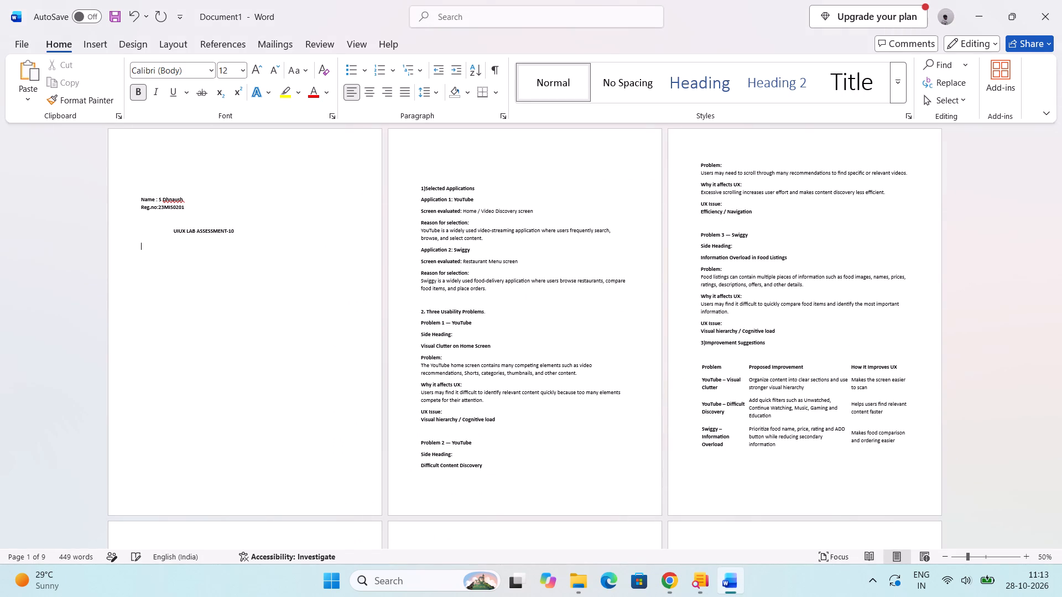
pyautogui.hotkey('ctrl', 'v')
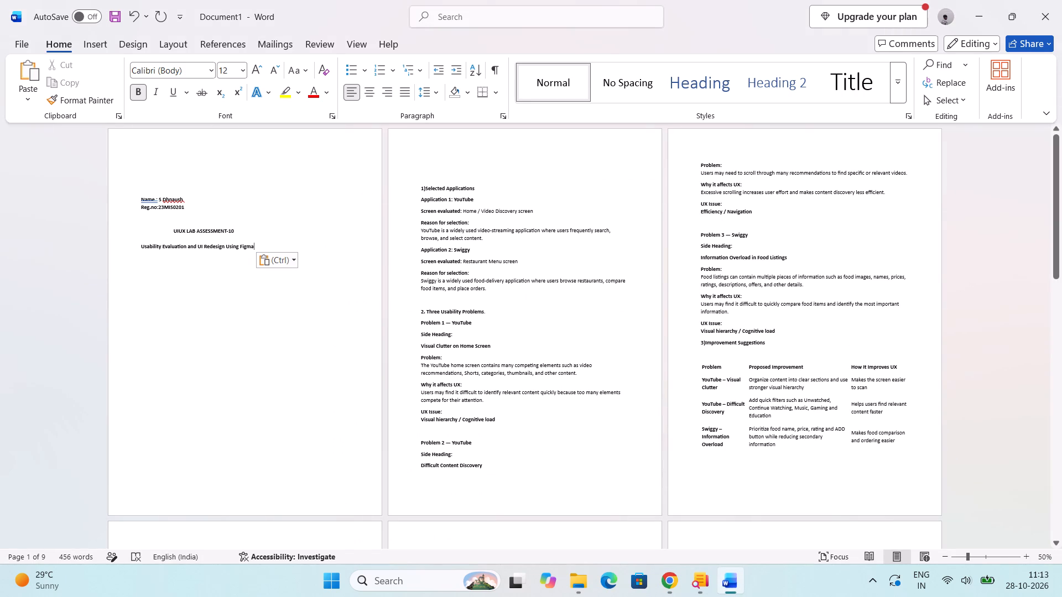
# Remove the two blank lines above the "1)Selected Applications" heading on the second page.
pyautogui.click(420, 187)
pyautogui.press('BackSpace')
pyautogui.press('BackSpace')
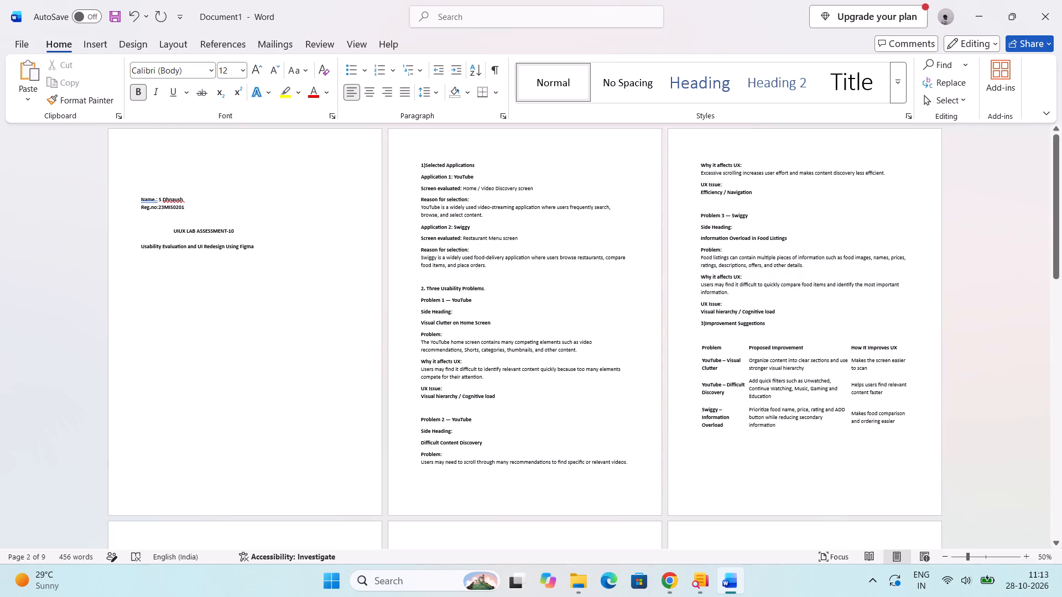
# Save the report as a PDF named "sd" in the Downloads folder.
pyautogui.scroll(-3, 542, 231)
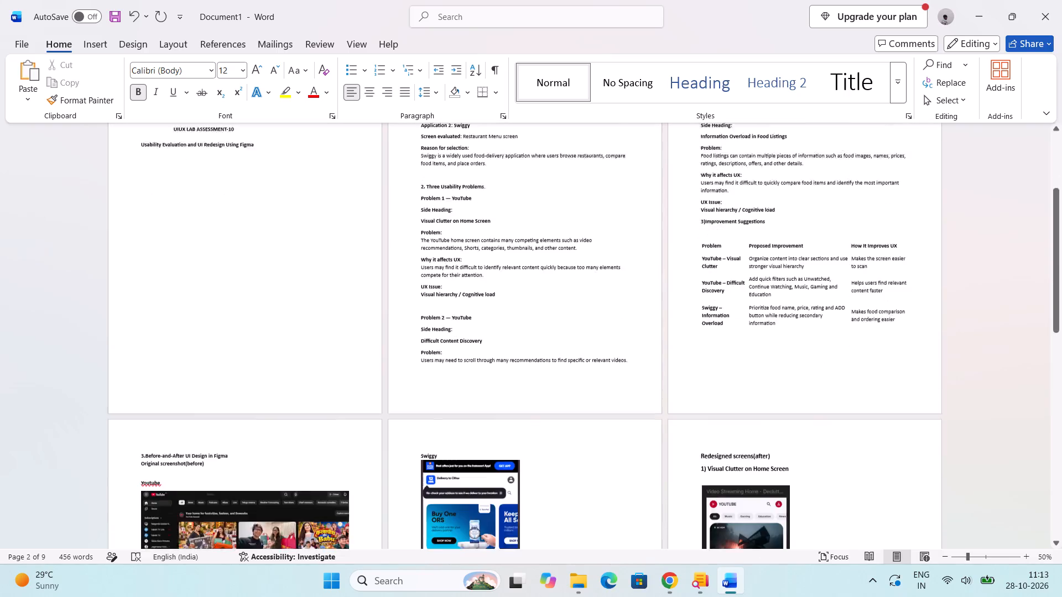
pyautogui.scroll(-13, 542, 231)
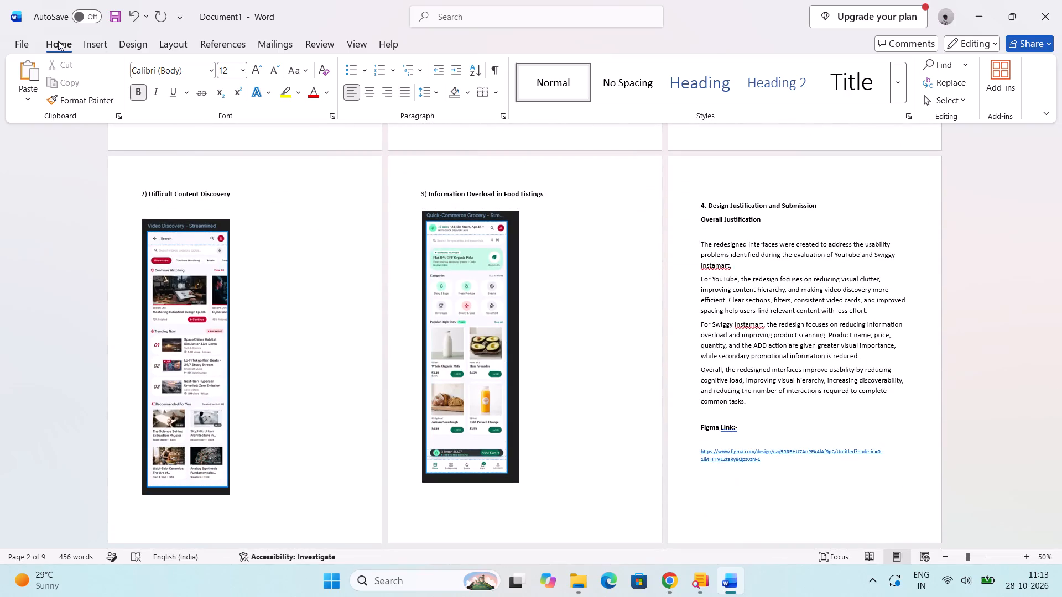
pyautogui.click(14, 44)
pyautogui.click(42, 252)
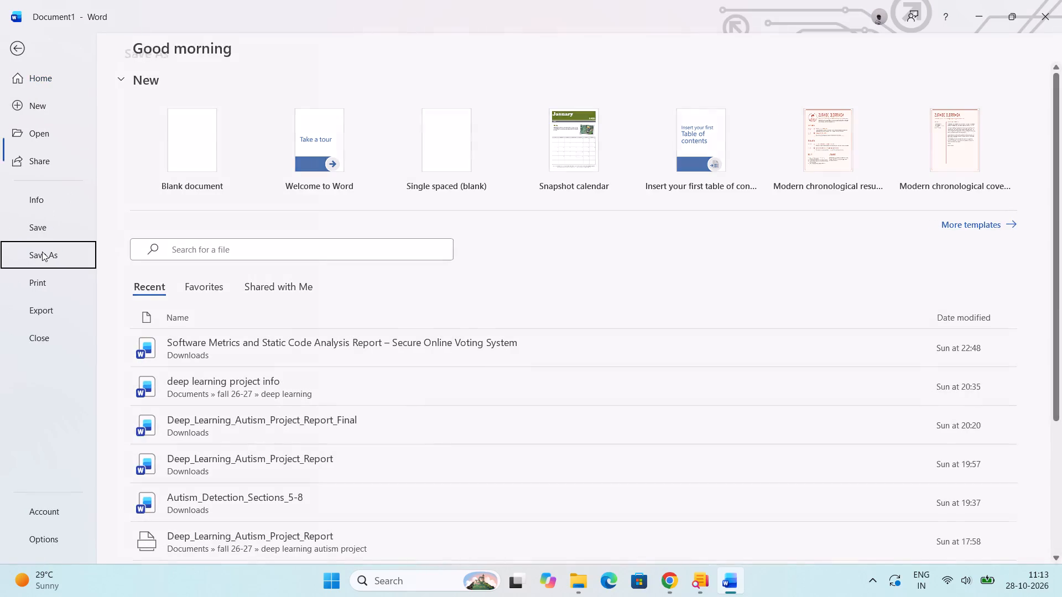
pyautogui.click(173, 374)
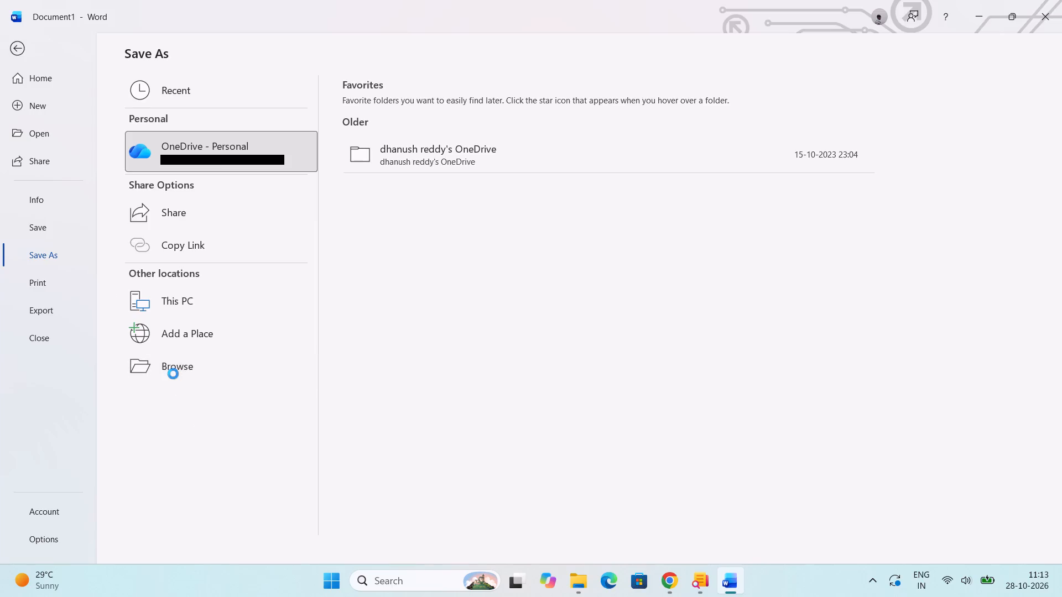
pyautogui.click(77, 155)
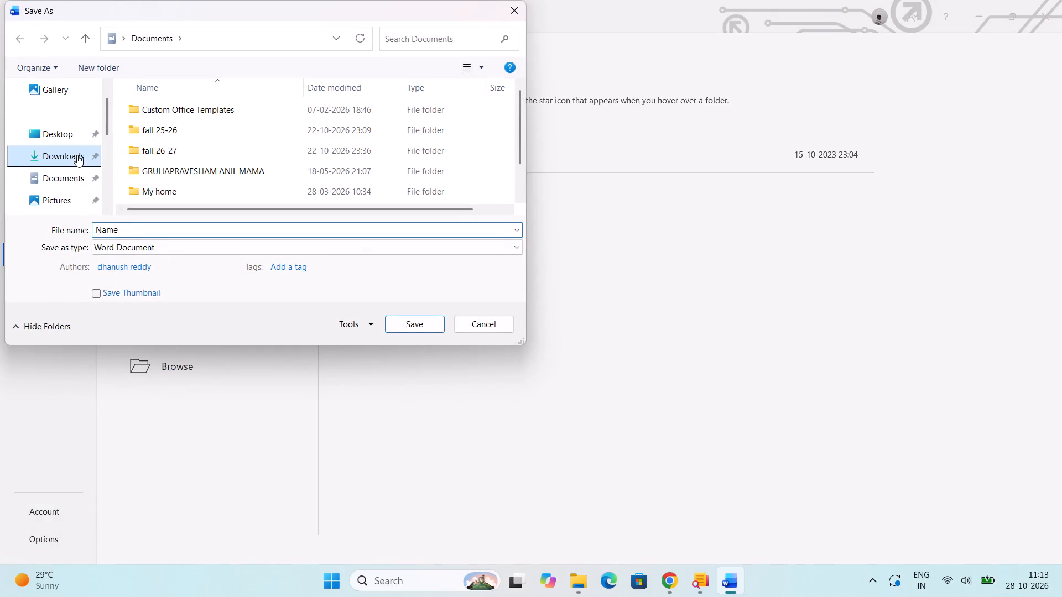
pyautogui.click(139, 231)
pyautogui.press('BackSpace')
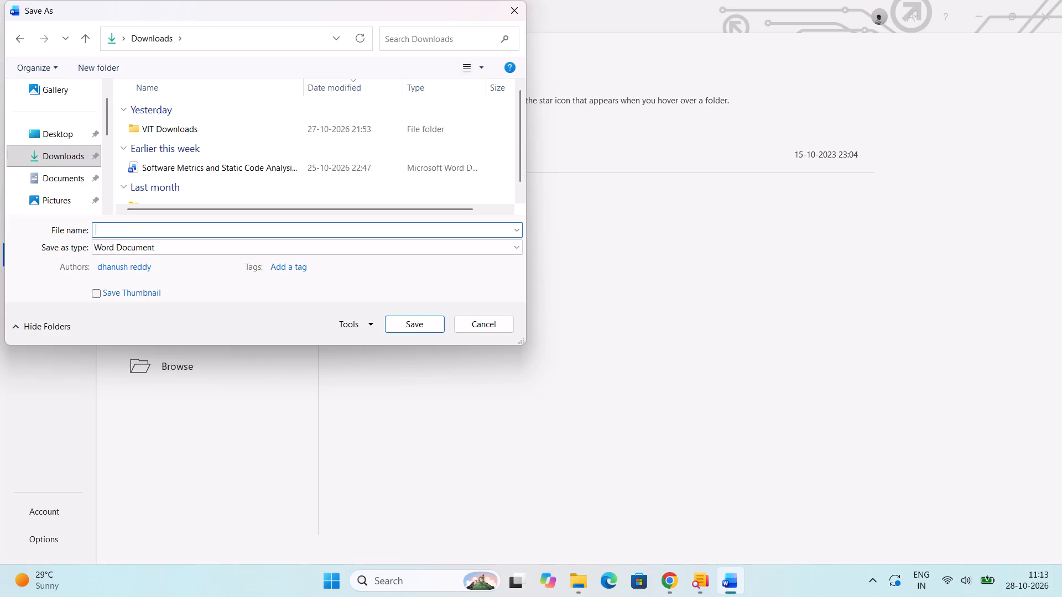
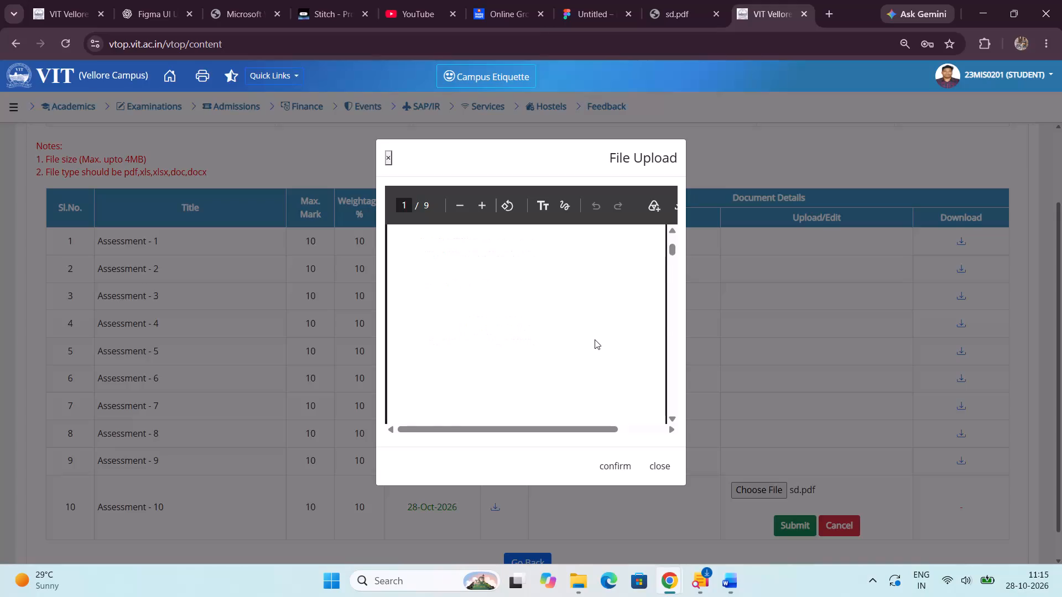
# Review the sd.pdf preview, confirm and submit it as the Assessment - 10 upload, and return to the course list.
pyautogui.scroll(-3, 595, 339)
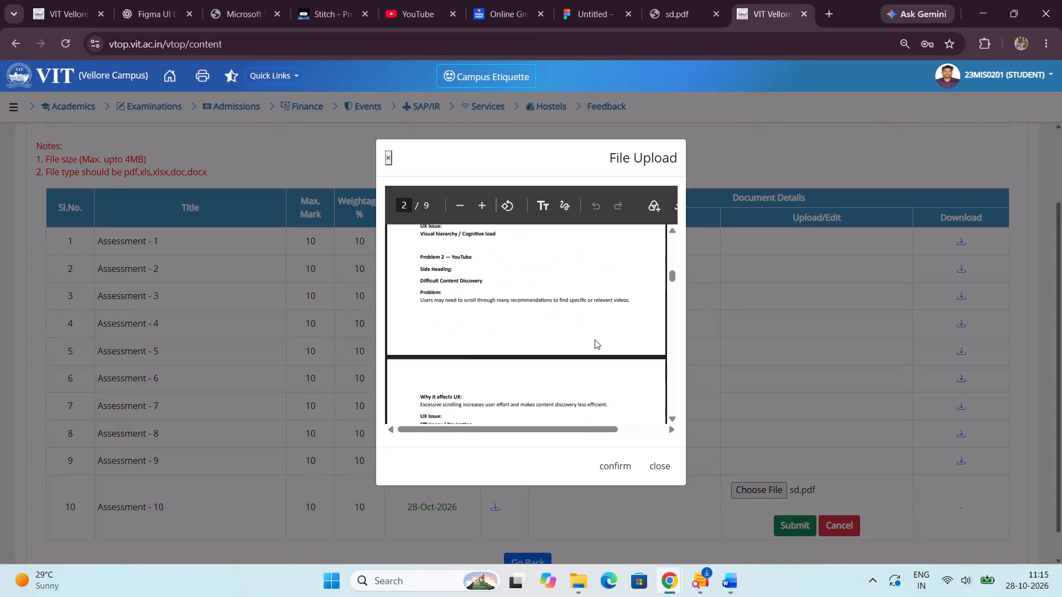
pyautogui.scroll(-10, 595, 339)
pyautogui.scroll(9, 595, 339)
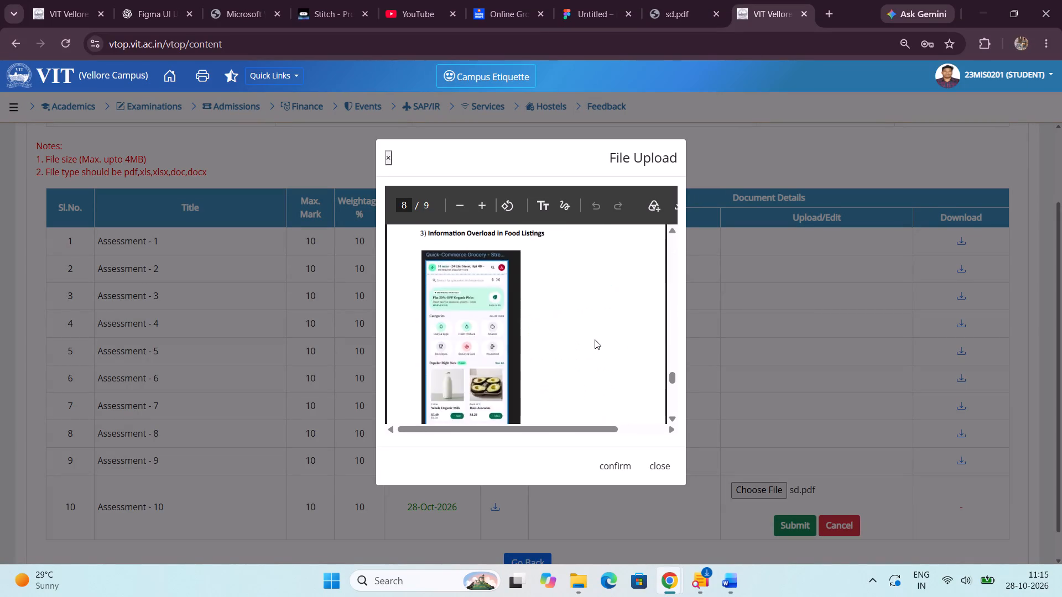
pyautogui.scroll(11, 595, 339)
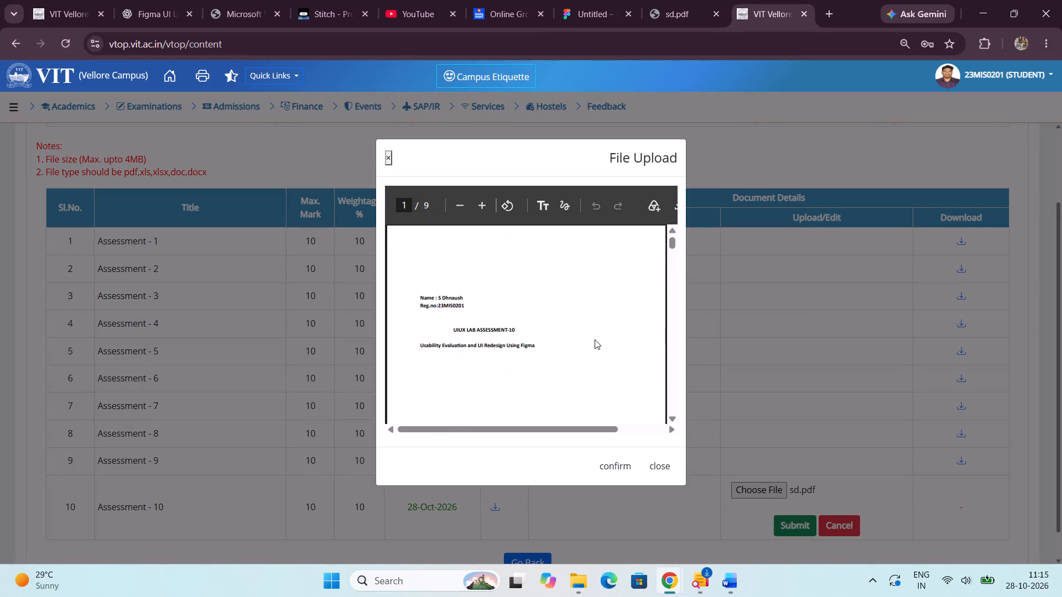
pyautogui.click(612, 467)
pyautogui.click(788, 522)
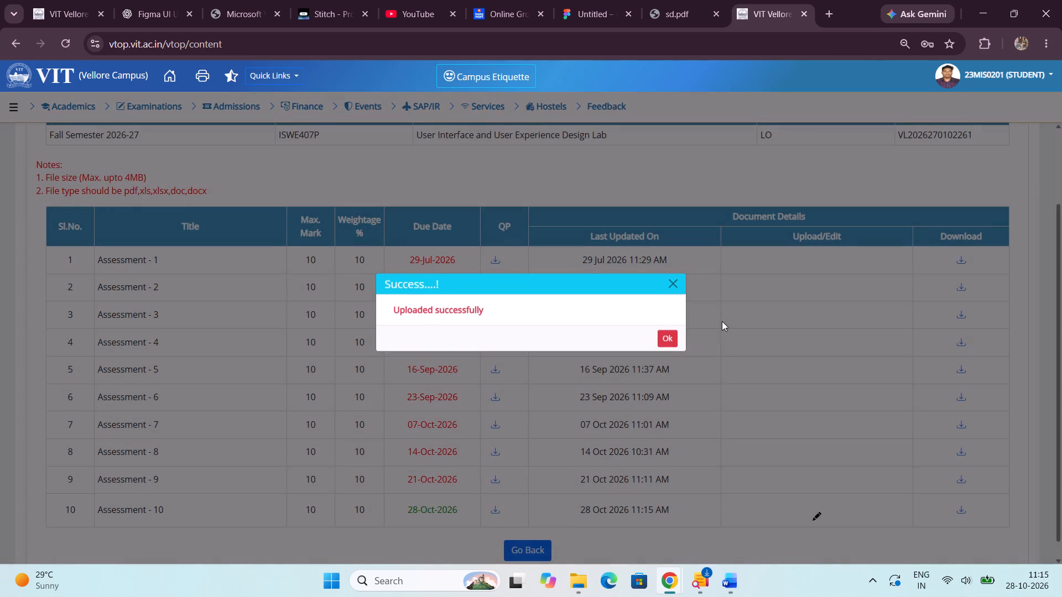
pyautogui.click(670, 338)
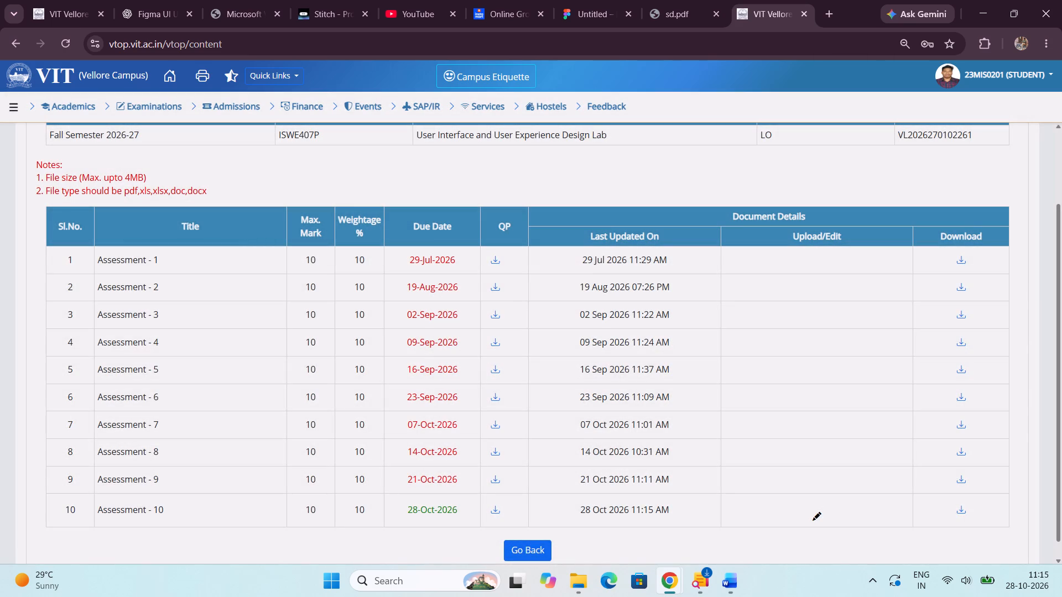
pyautogui.click(532, 549)
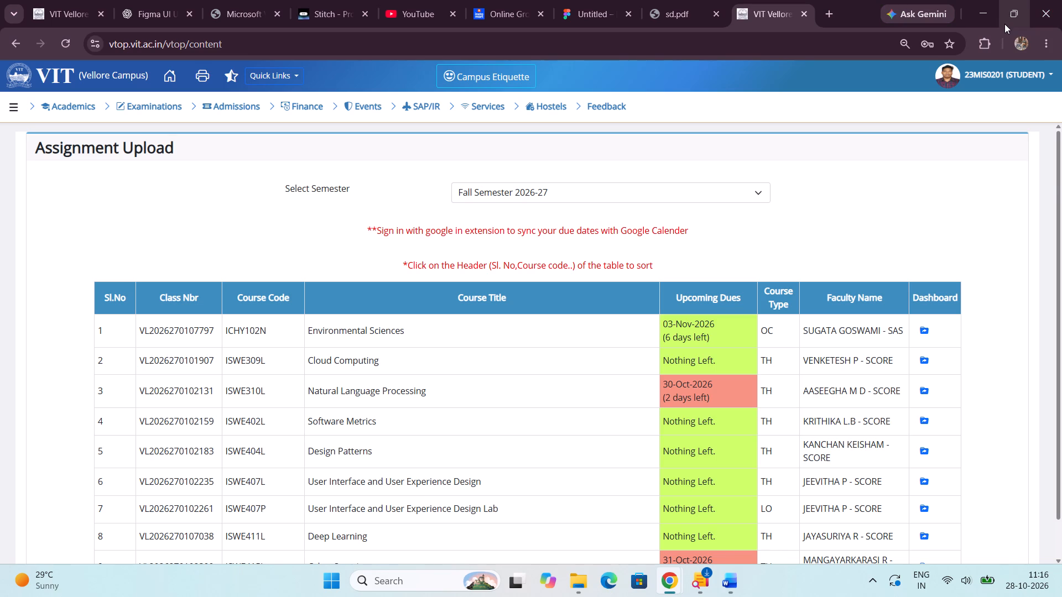
# Close all open browser windows, the Word document without saving its changes, and the Screenshots folder window.
pyautogui.click(1061, 0)
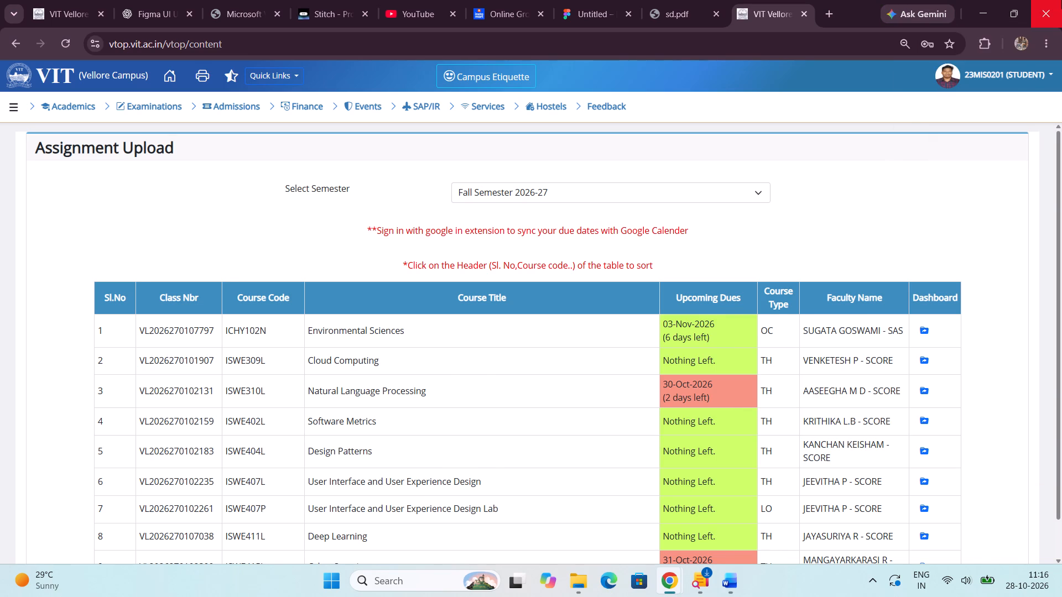
pyautogui.click(1061, 0)
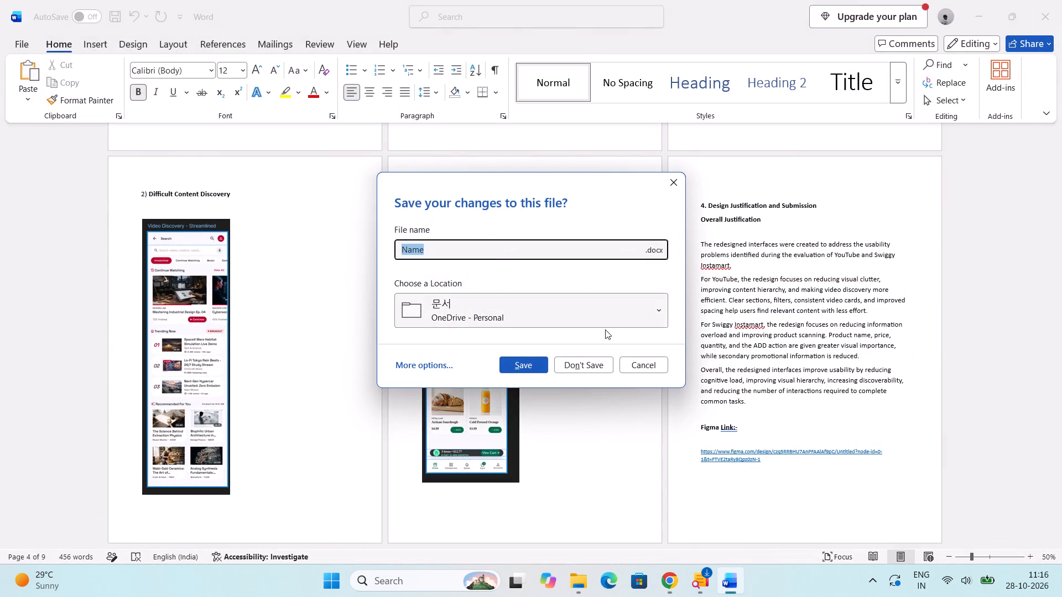
pyautogui.click(585, 367)
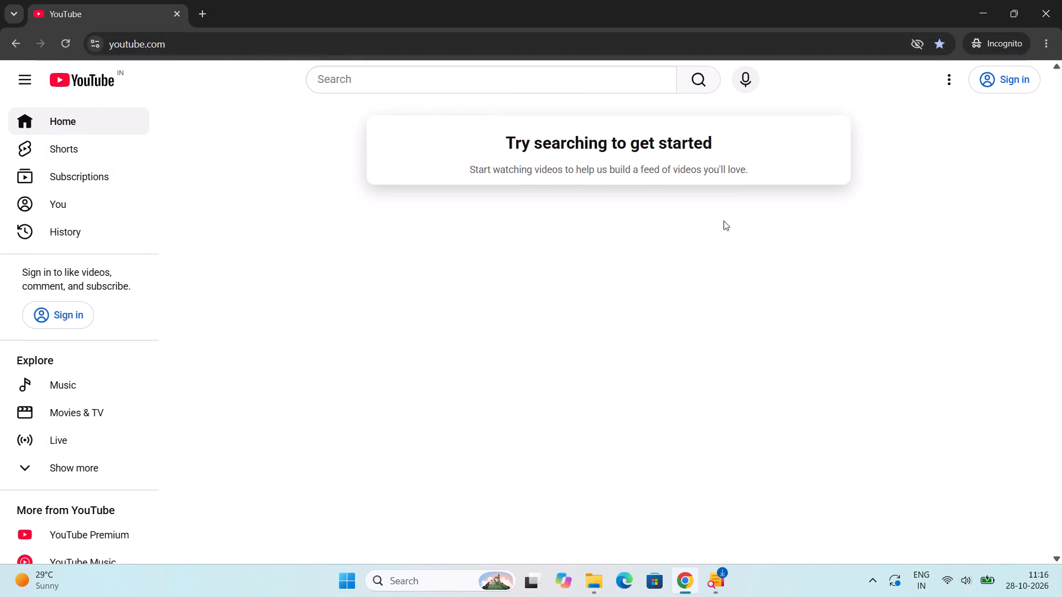
pyautogui.click(1061, 0)
pyautogui.click(1061, 0)
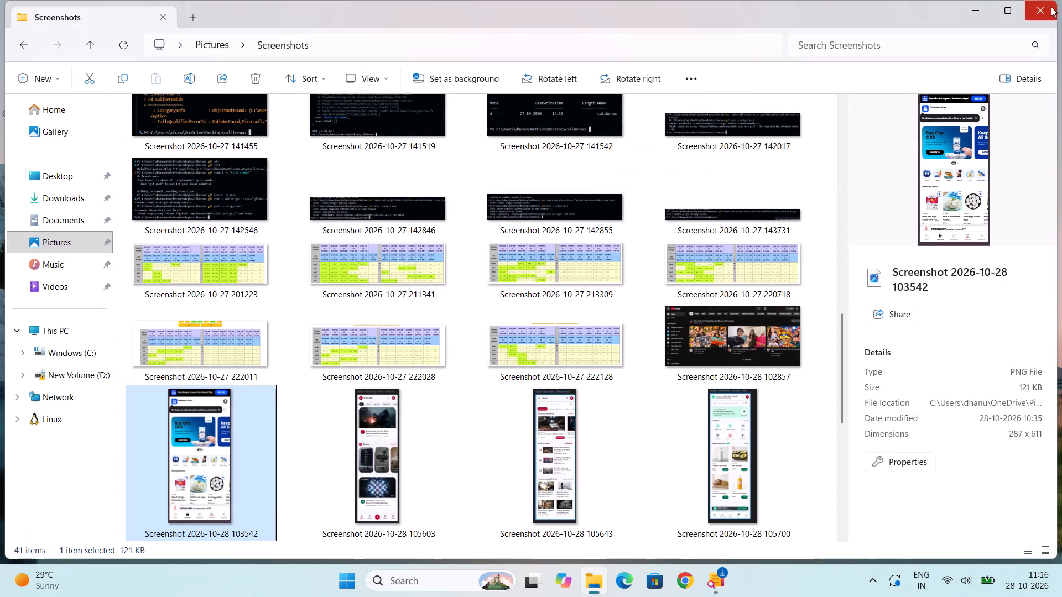
pyautogui.click(1051, 7)
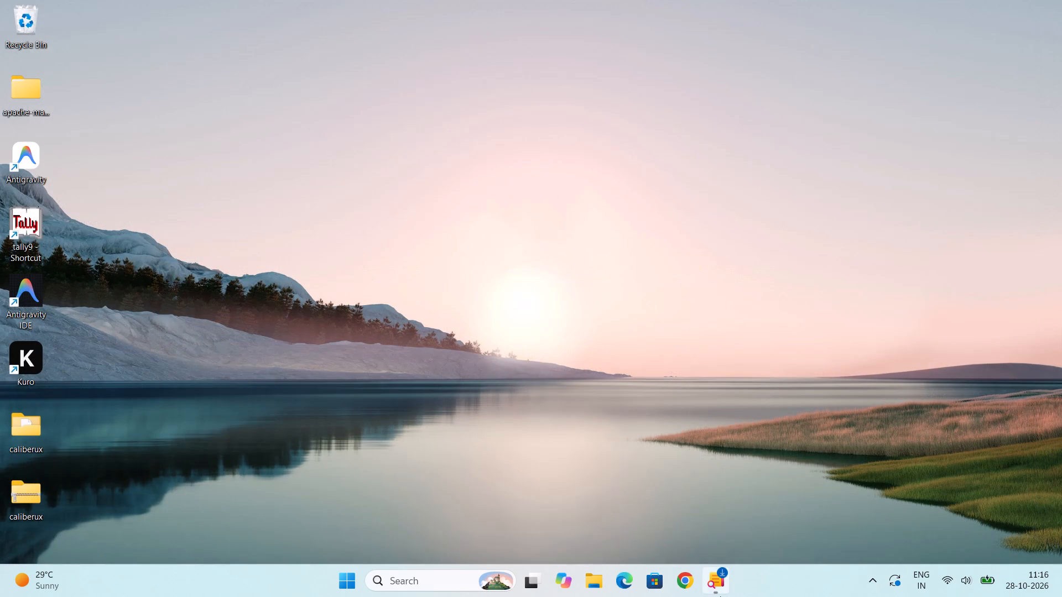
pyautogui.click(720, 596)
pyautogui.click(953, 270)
# Search Windows for "chrome", launch Google Chrome and open the figma.com Recents page.
pyautogui.click(407, 583)
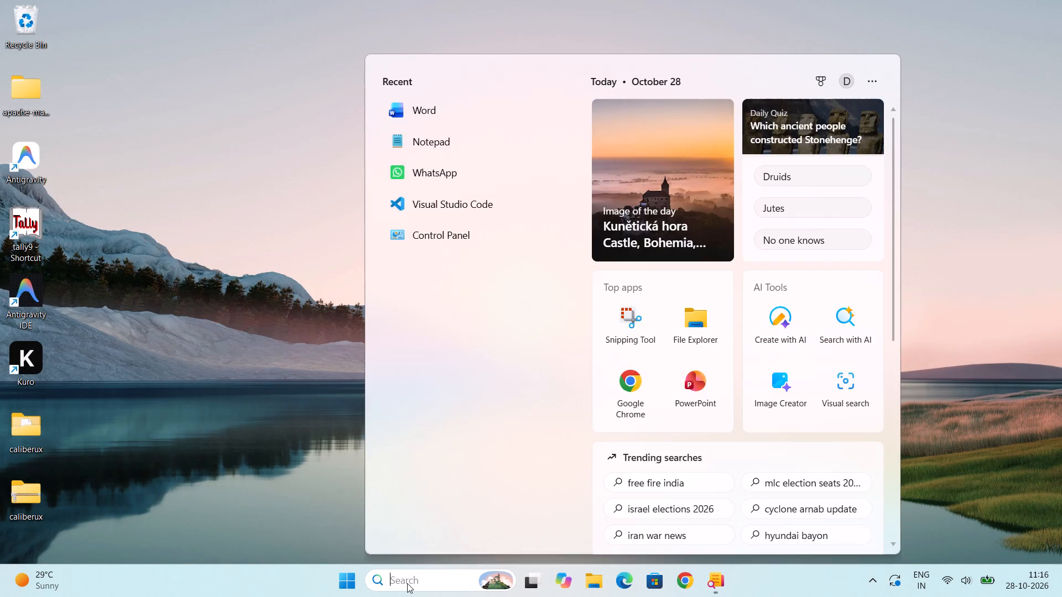
pyautogui.write('chrome')
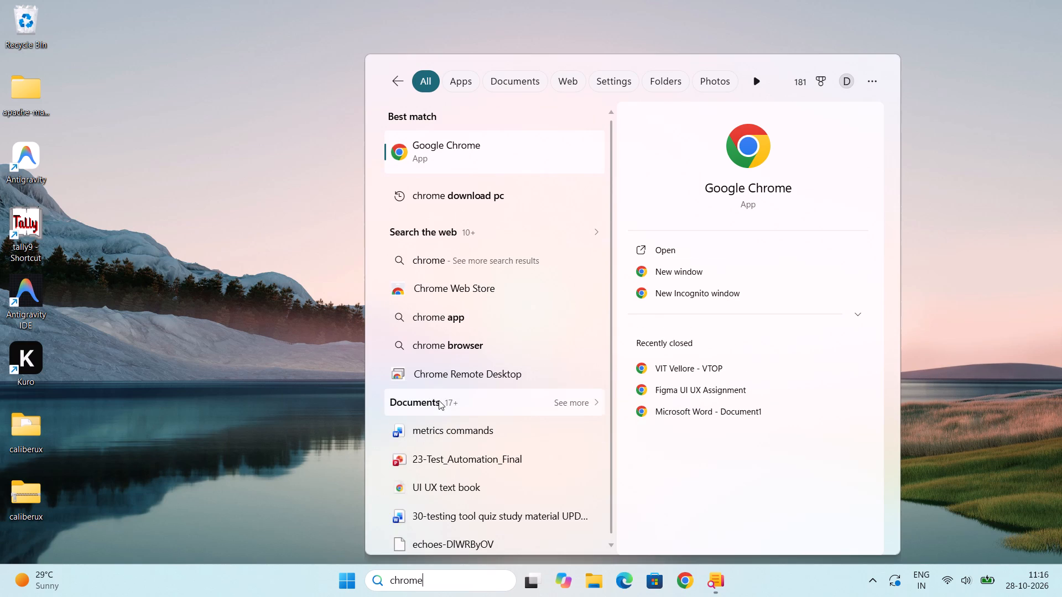
pyautogui.click(462, 160)
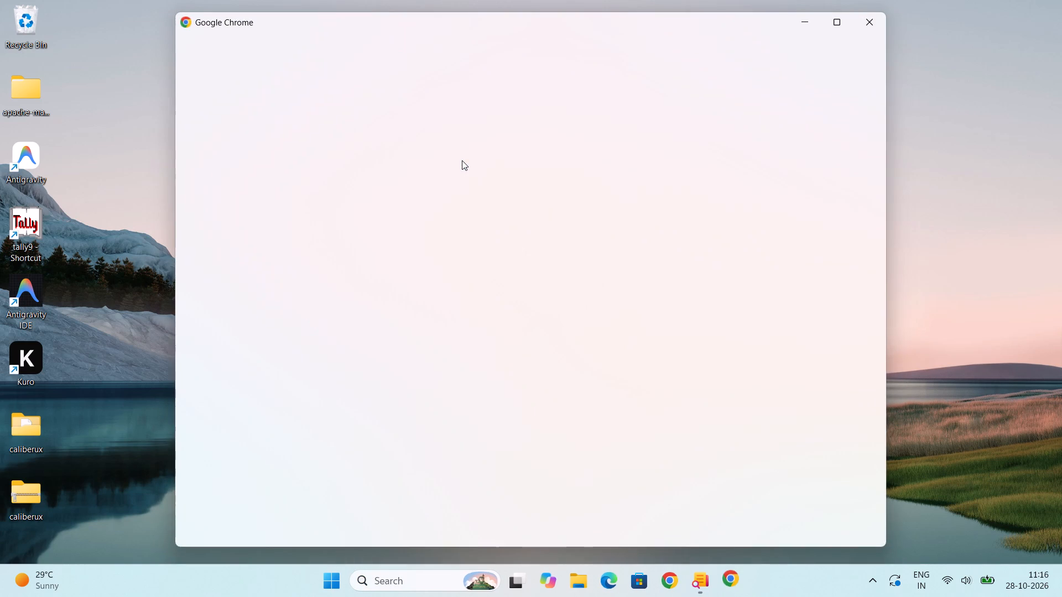
pyautogui.click(336, 338)
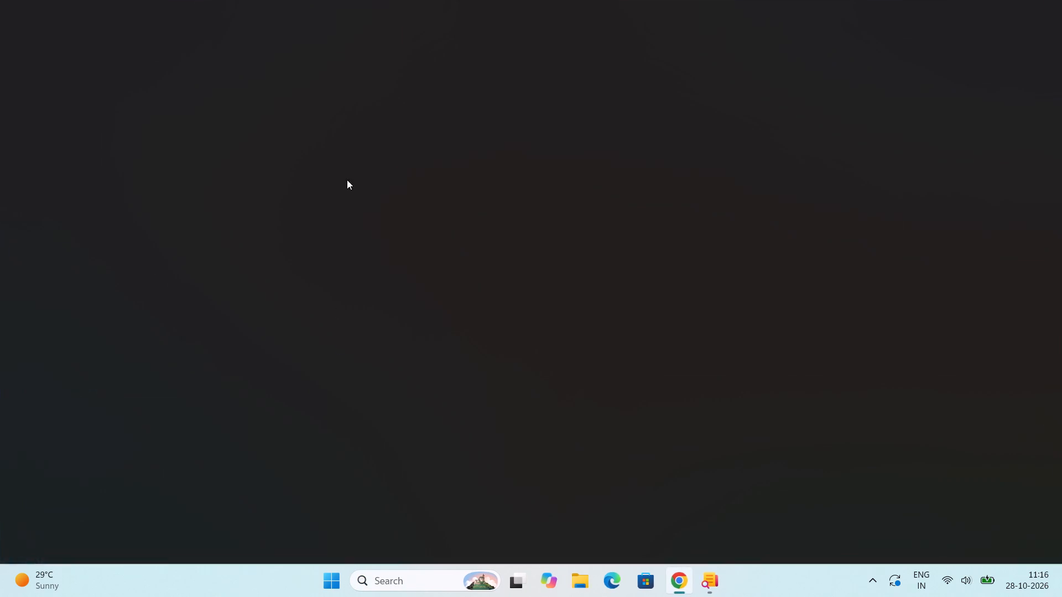
pyautogui.write('figma')
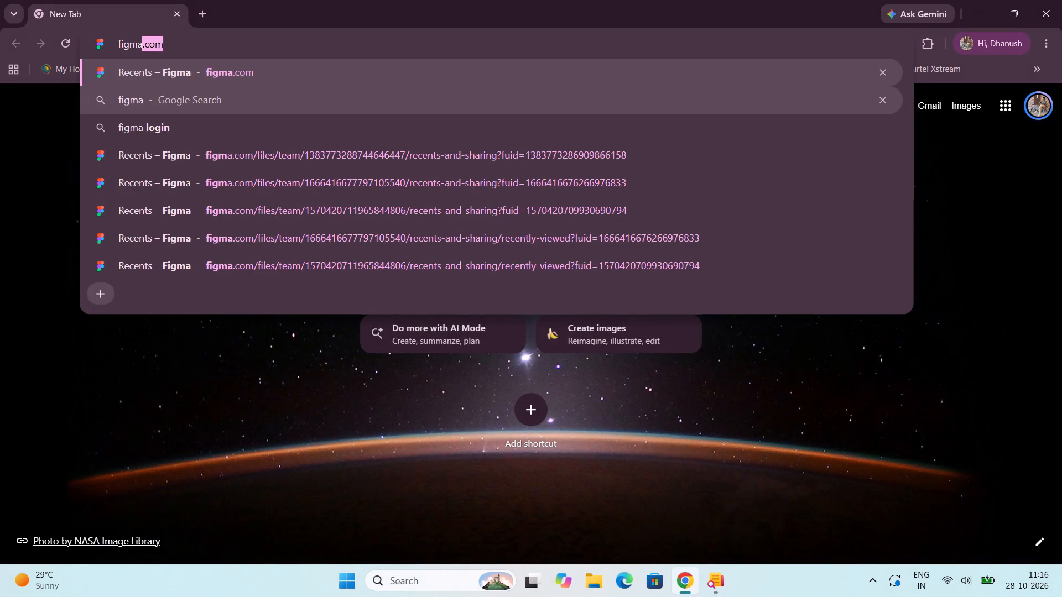
pyautogui.press('Return')
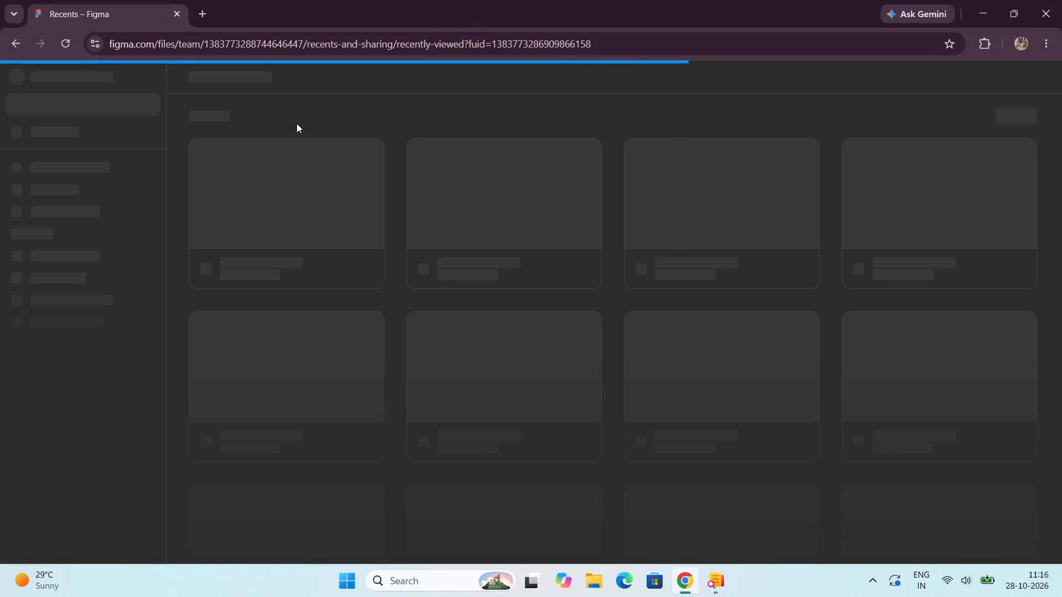
# Open the account options on the Figma Recents page.
pyautogui.click(90, 70)
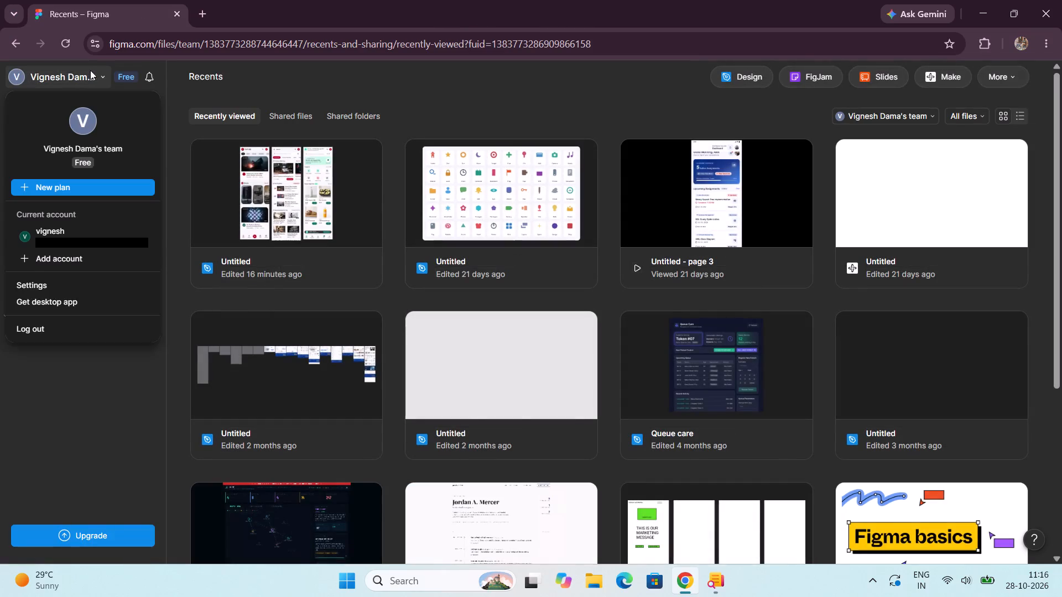
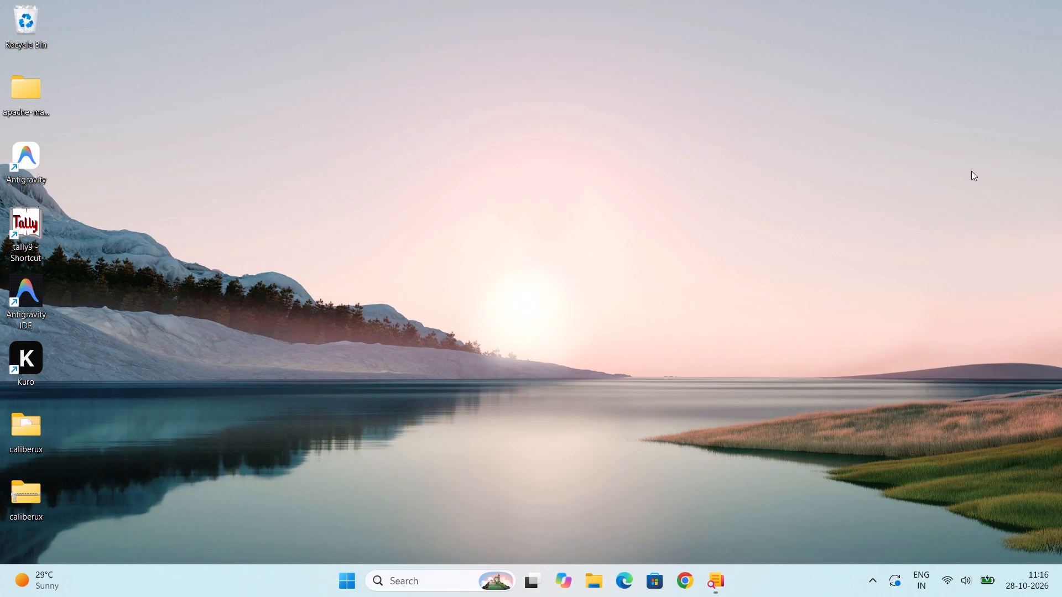
# Open the Shut Down Windows dialog from the desktop, choose Sleep and confirm to put the PC to sleep.
pyautogui.hotkey('alt', 'F4')
pyautogui.press('Down')
pyautogui.press('Down')
pyautogui.press('Up')
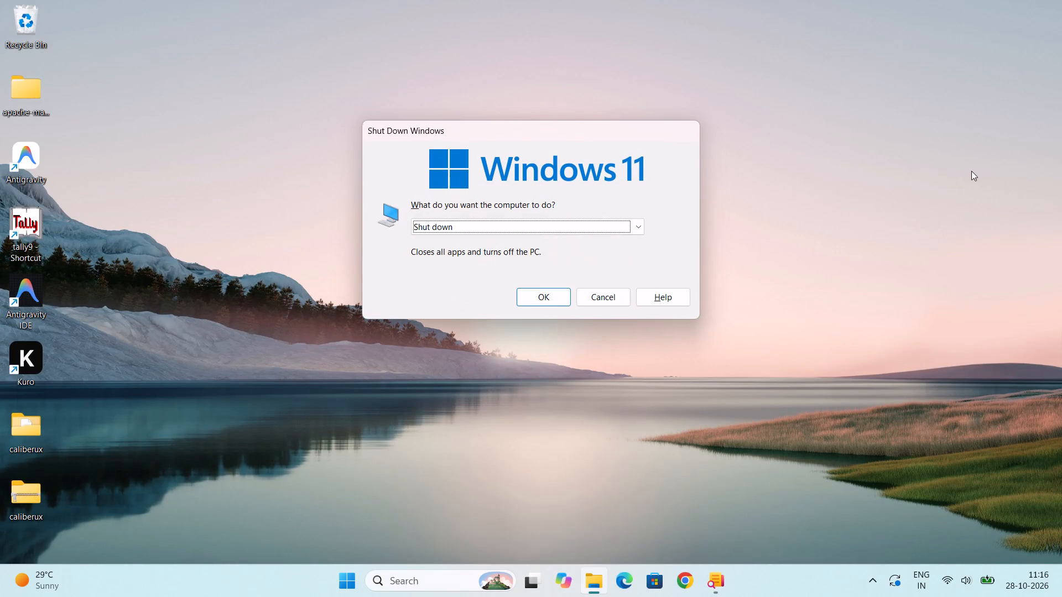
pyautogui.press('Up')
pyautogui.press('Return')
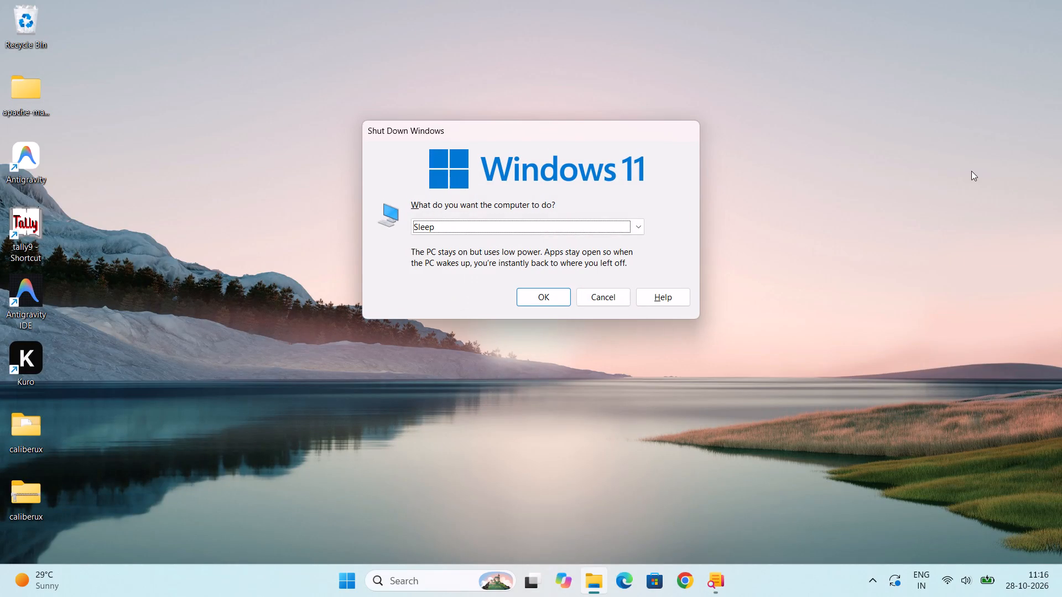